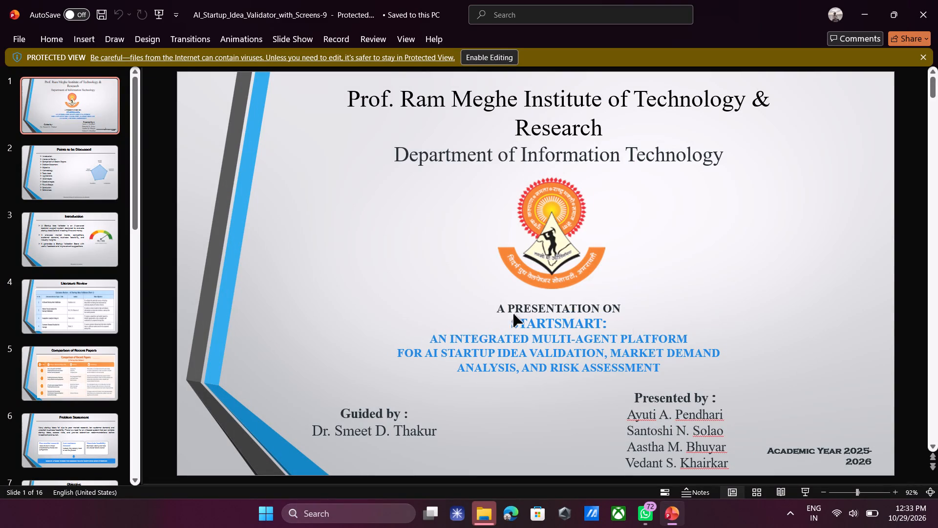
# Enable editing of the protected AI_Startup_Idea_Validator_with_Screens-9 presentation.
pyautogui.click(493, 59)
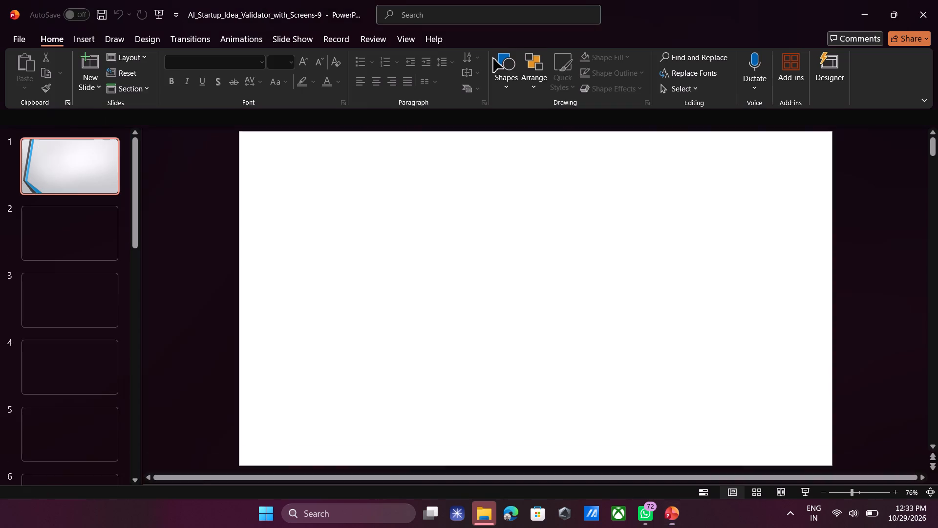
# Go through the slides to slide 10, Input & Output Screens.
pyautogui.press('Right')
pyautogui.press('Right')
pyautogui.press('Right')
pyautogui.press('Right')
pyautogui.press('Right')
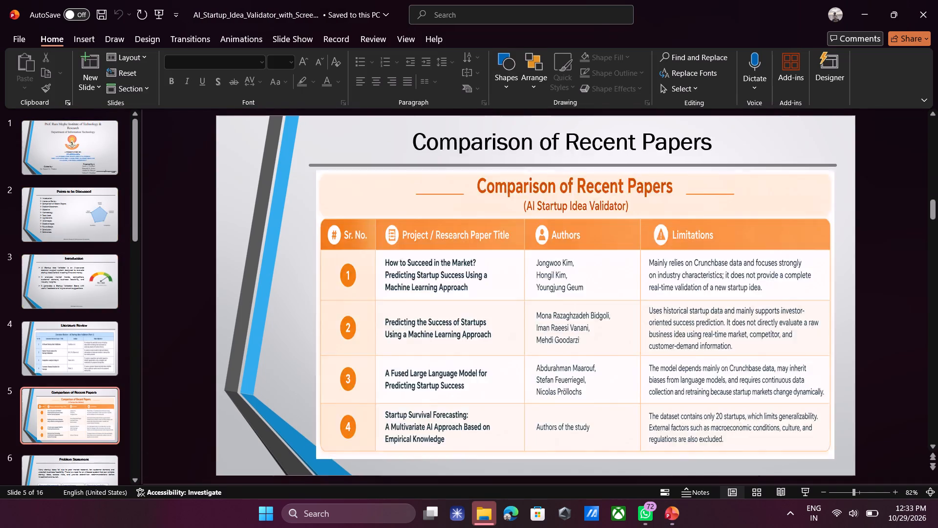
pyautogui.press('Right')
pyautogui.press('Right')
pyautogui.press('Right')
pyautogui.press('Right')
pyautogui.press('Right')
pyautogui.press('Left')
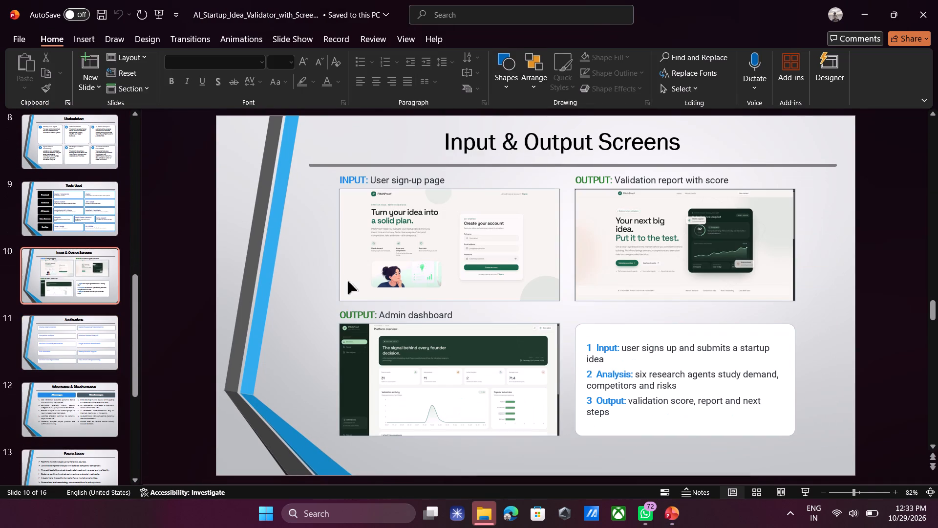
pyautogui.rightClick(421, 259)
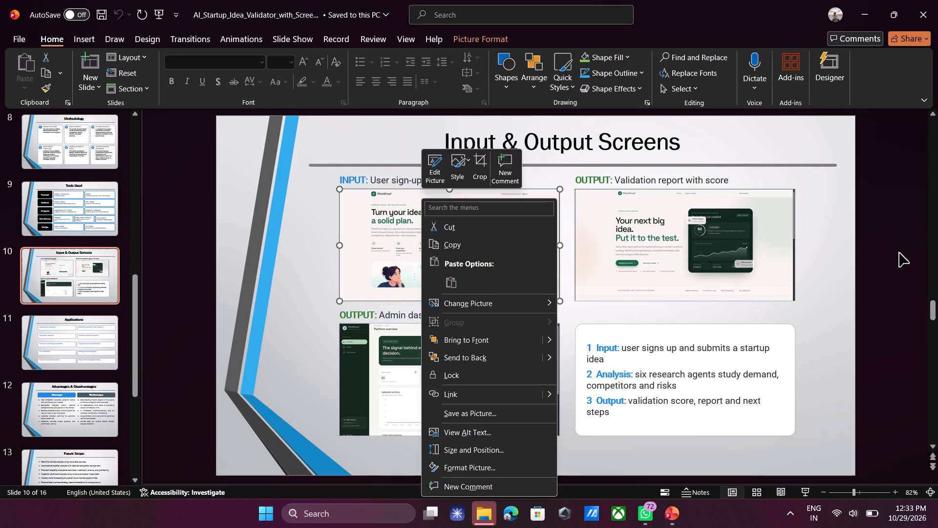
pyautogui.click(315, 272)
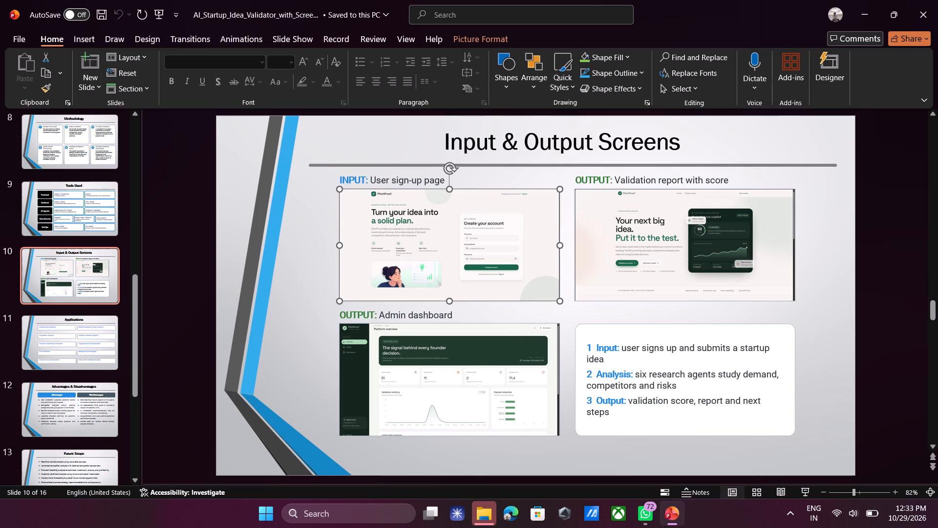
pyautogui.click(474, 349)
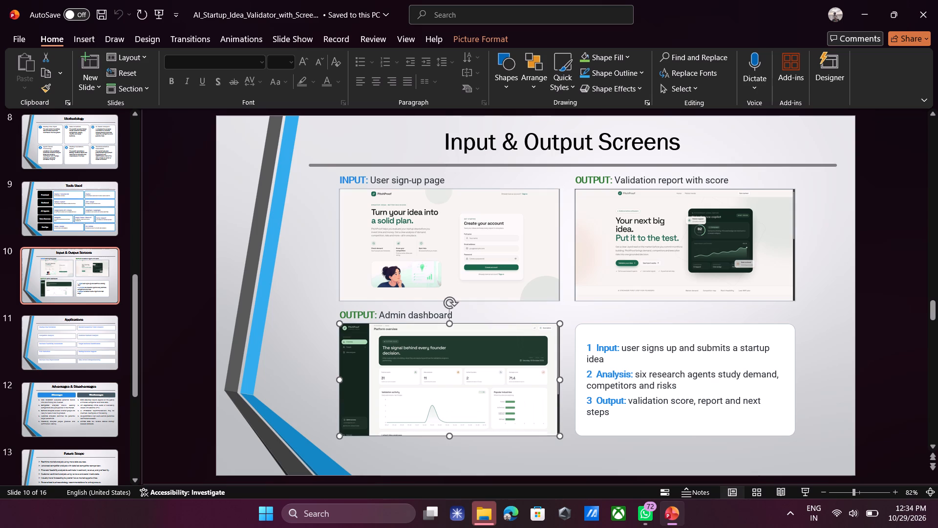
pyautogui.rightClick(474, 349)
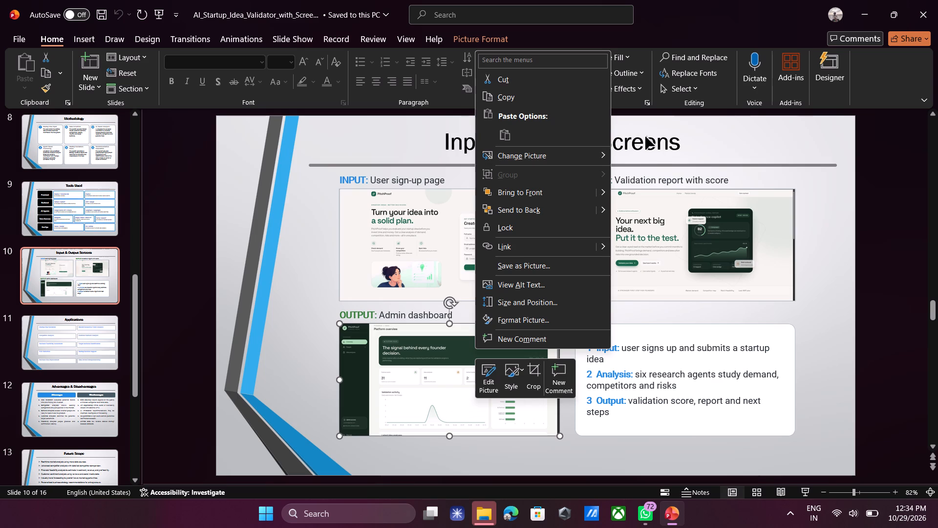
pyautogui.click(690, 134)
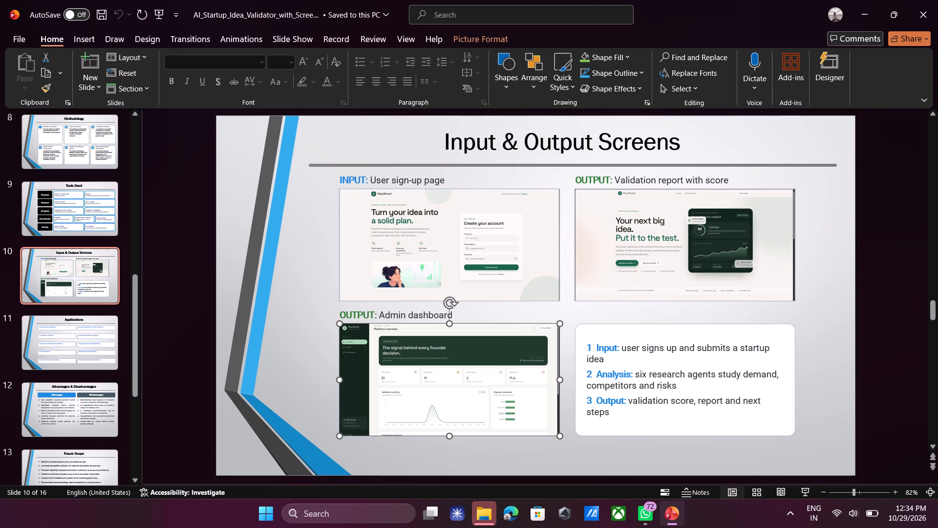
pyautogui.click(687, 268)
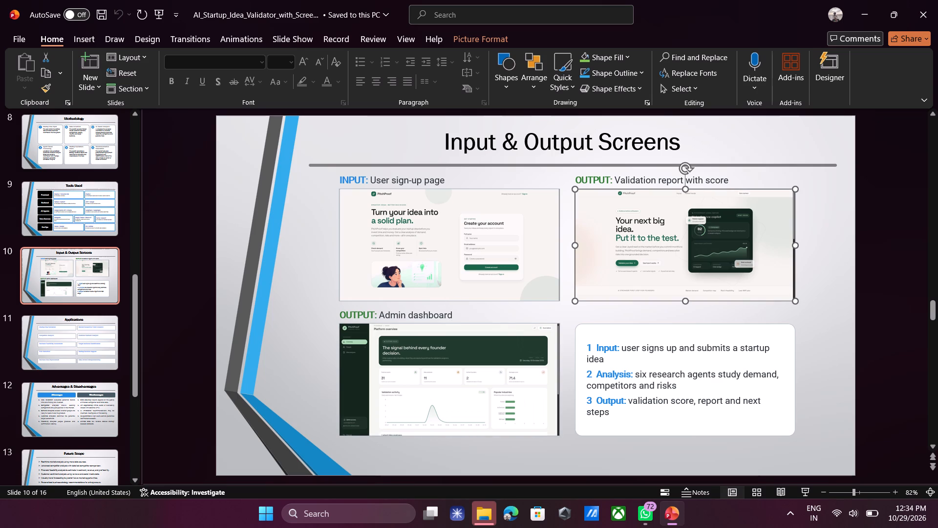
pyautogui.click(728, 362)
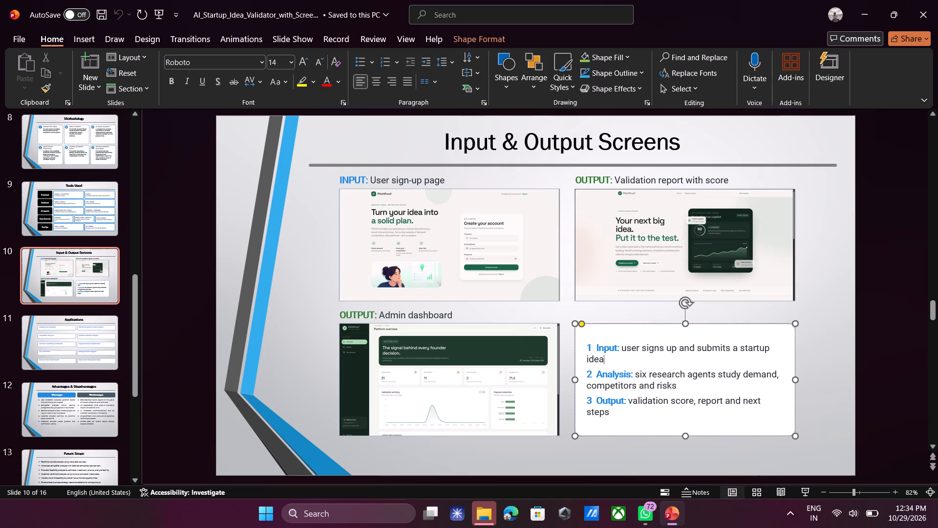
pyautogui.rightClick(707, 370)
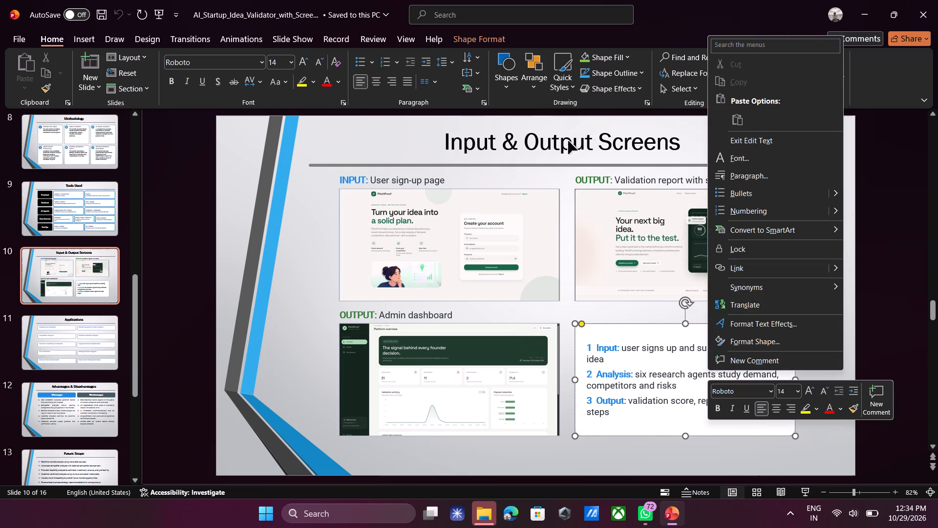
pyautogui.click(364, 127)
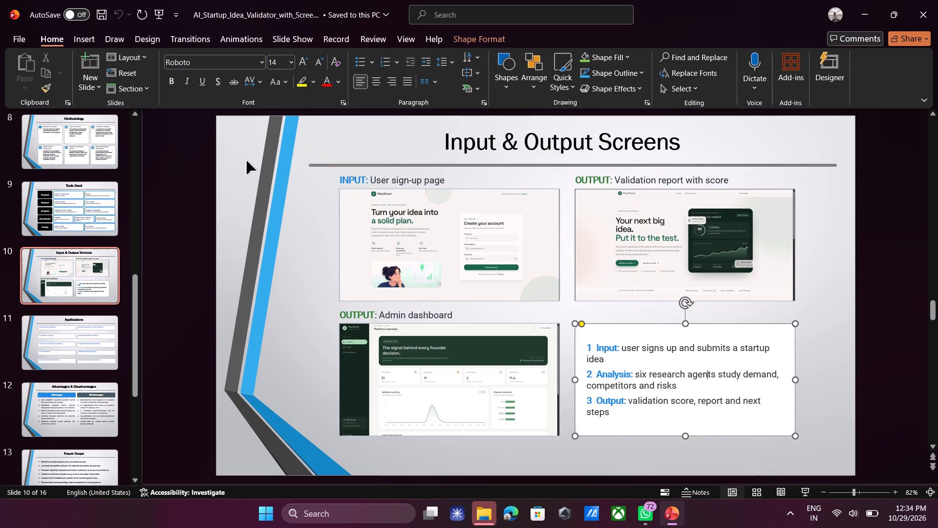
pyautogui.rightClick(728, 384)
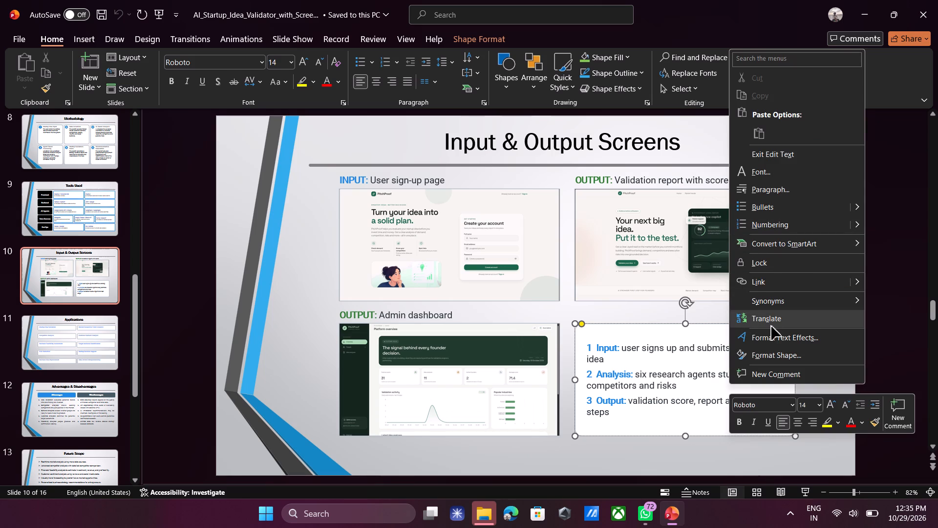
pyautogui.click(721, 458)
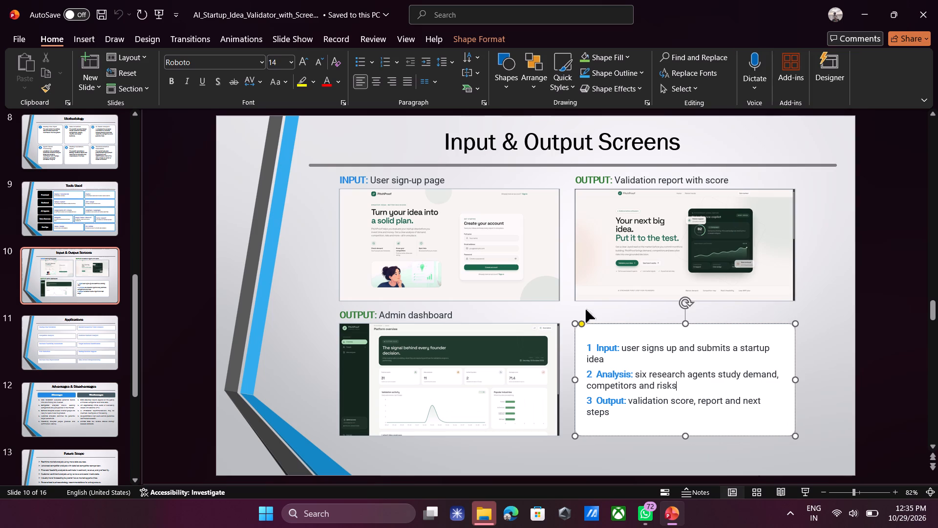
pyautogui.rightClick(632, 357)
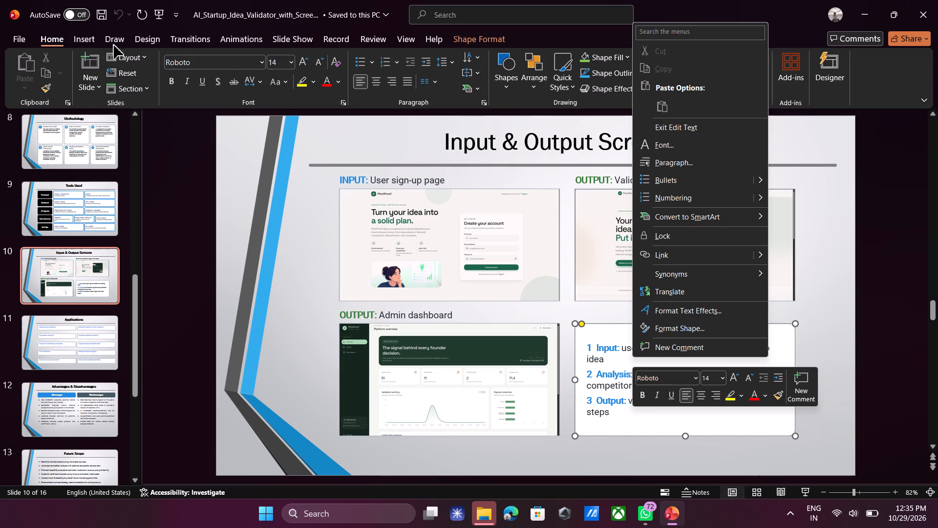
# Start inserting a picture from this device on the Input & Output Screens slide.
pyautogui.click(88, 47)
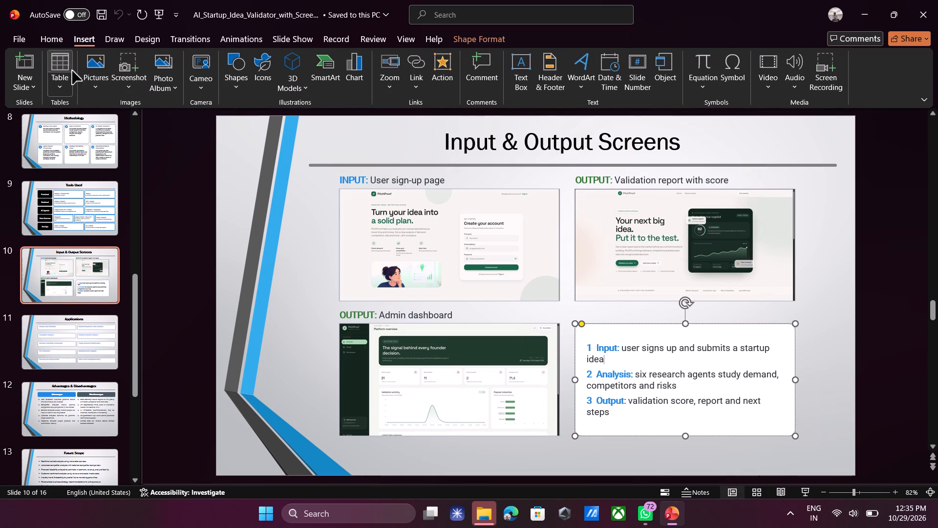
pyautogui.click(87, 66)
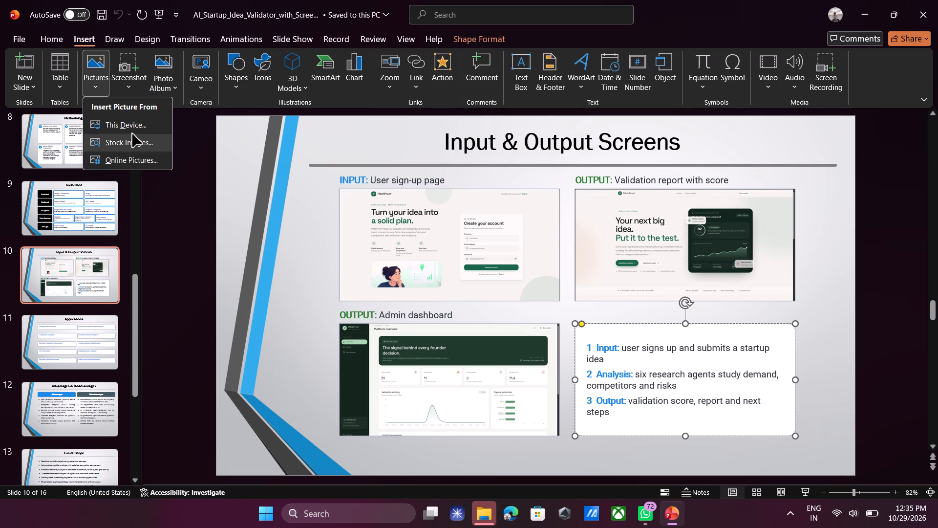
pyautogui.click(125, 123)
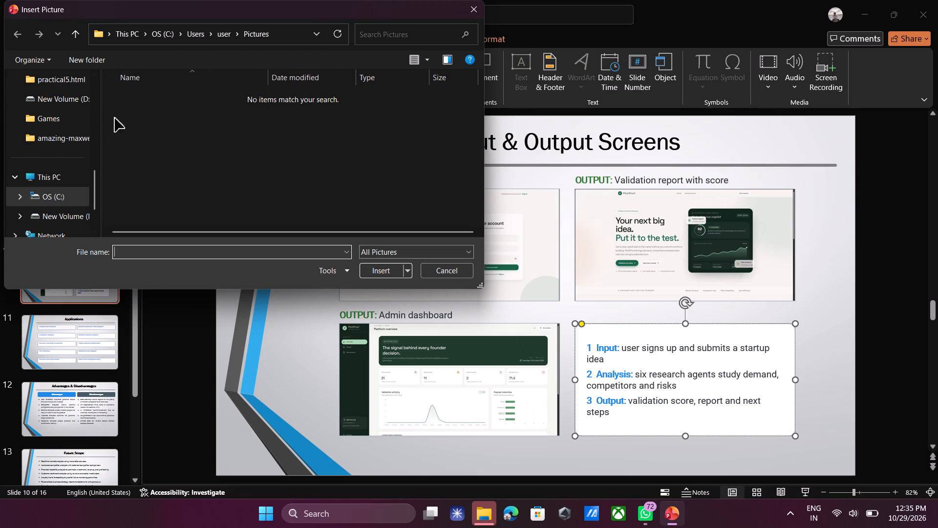
# Browse This PC, the Gallery and the personal OneDrive folder for the screenshot to insert.
pyautogui.click(46, 178)
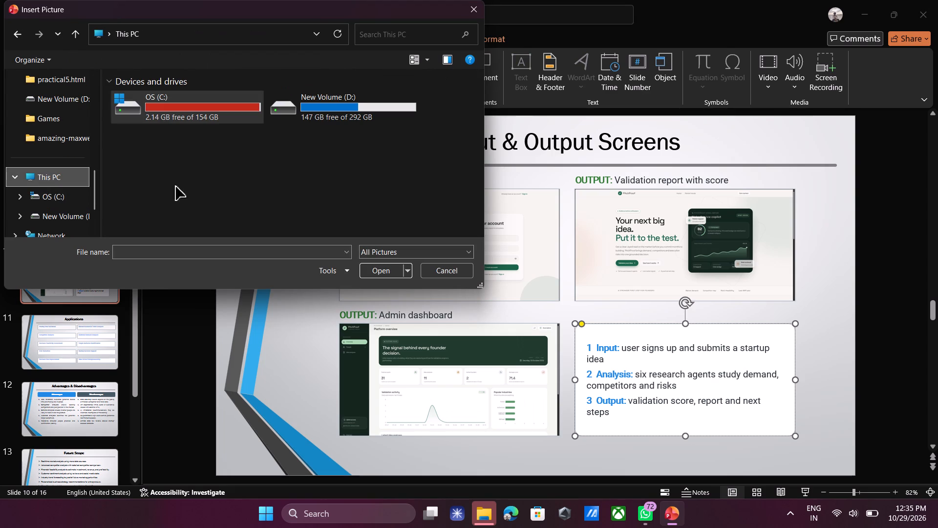
pyautogui.scroll(4, 64, 121)
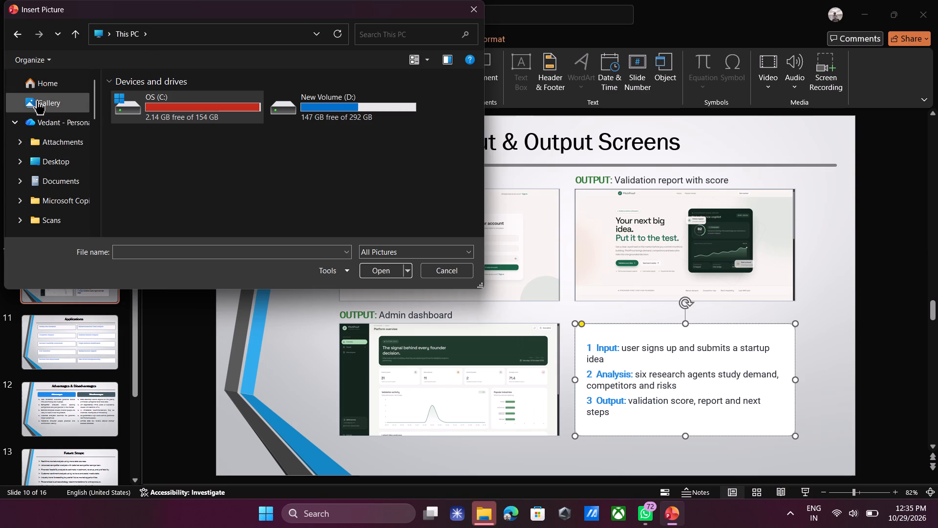
pyautogui.click(37, 103)
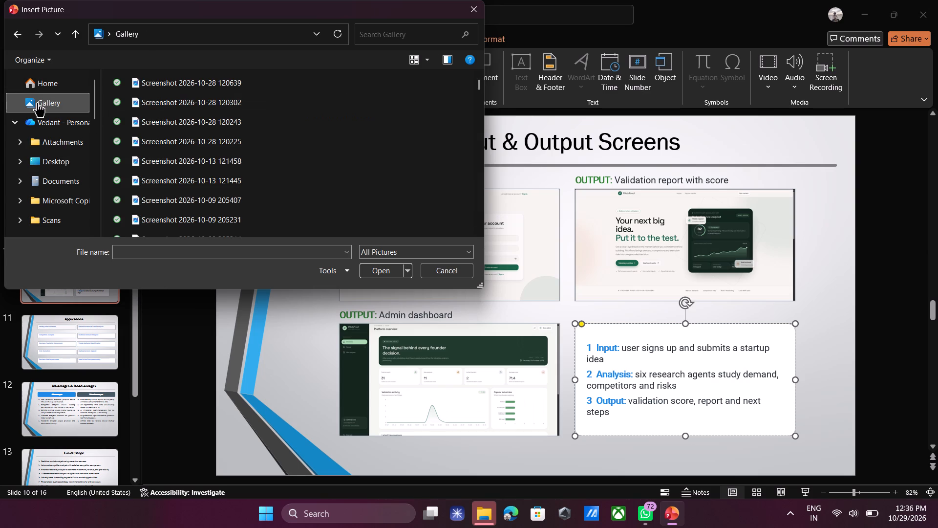
pyautogui.scroll(-20, 188, 161)
pyautogui.scroll(-11, 188, 161)
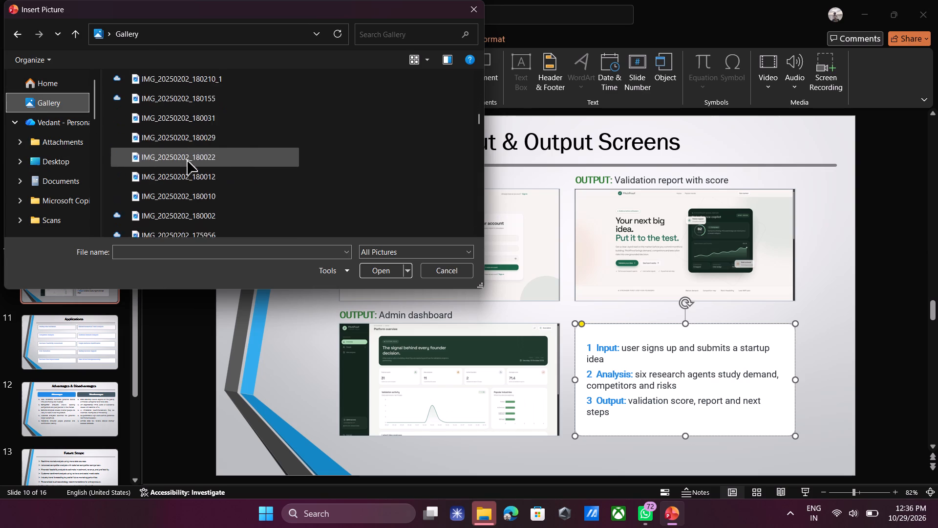
pyautogui.scroll(-1, 43, 145)
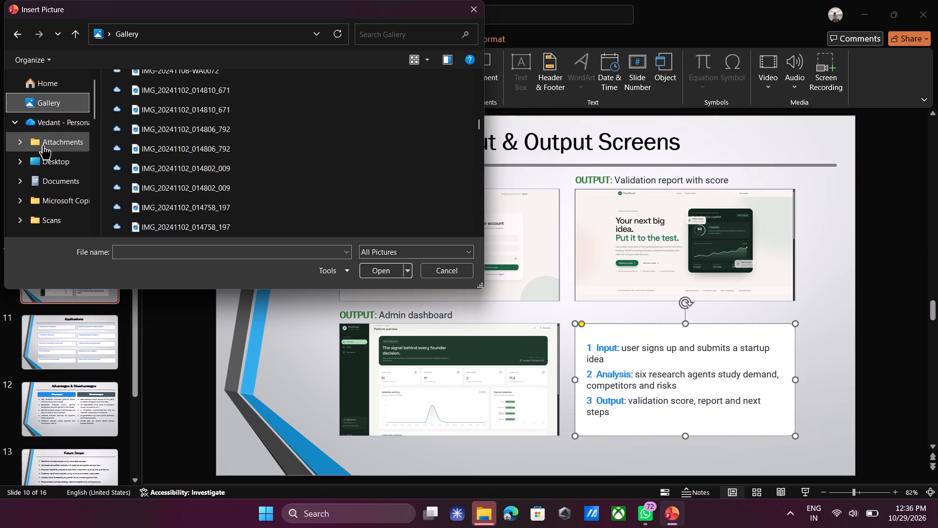
pyautogui.click(43, 121)
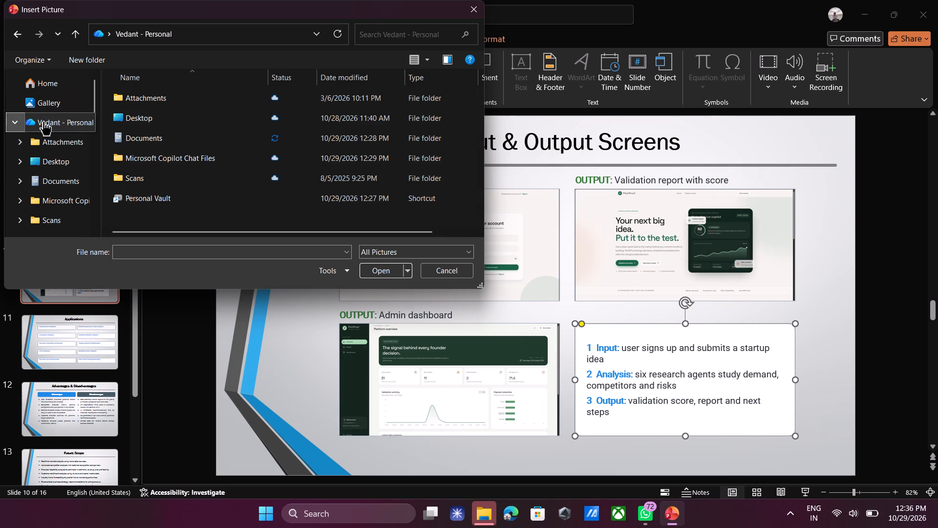
pyautogui.scroll(-1, 40, 177)
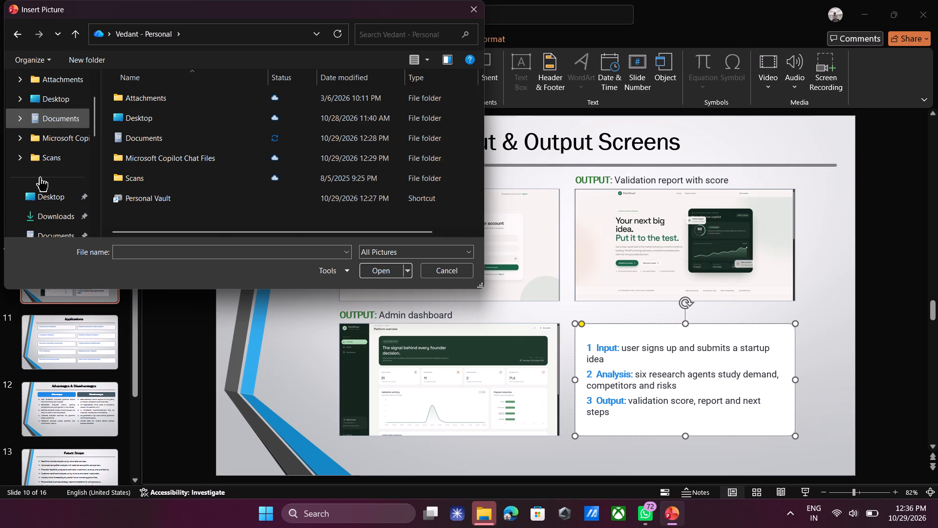
pyautogui.scroll(-1, 40, 177)
pyautogui.scroll(1, 50, 143)
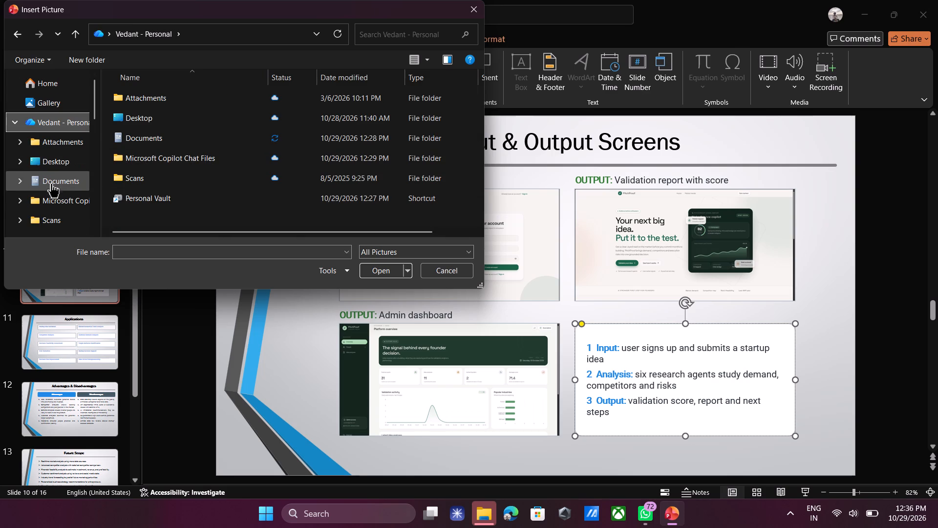
pyautogui.scroll(-1, 52, 194)
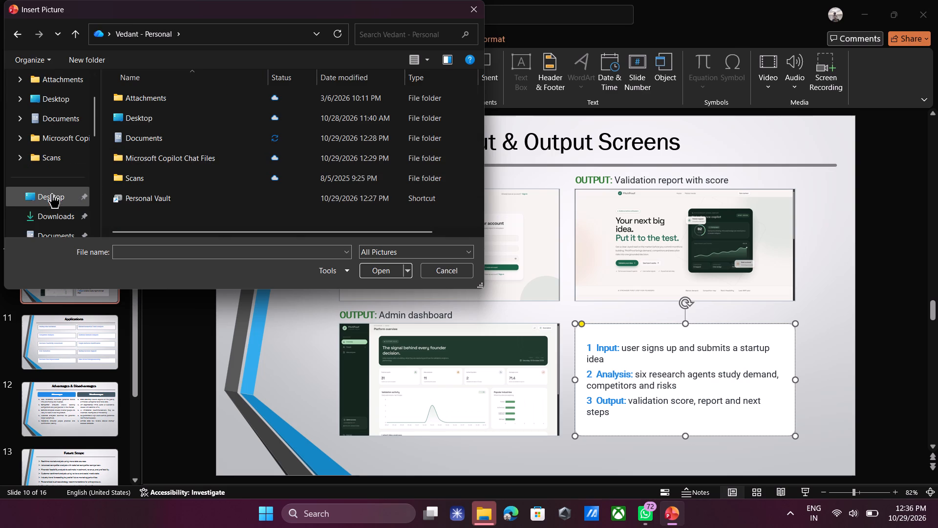
pyautogui.scroll(-2, 52, 201)
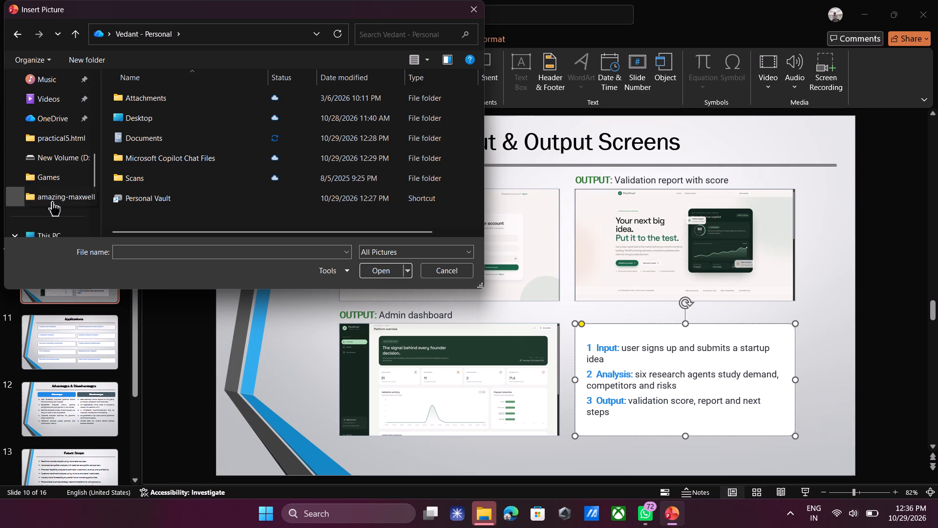
pyautogui.scroll(-1, 66, 179)
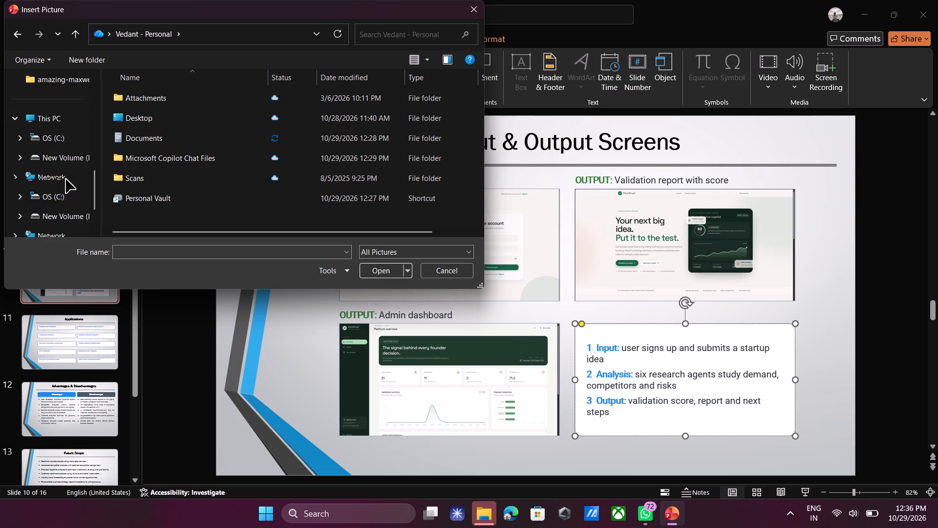
pyautogui.scroll(2, 66, 179)
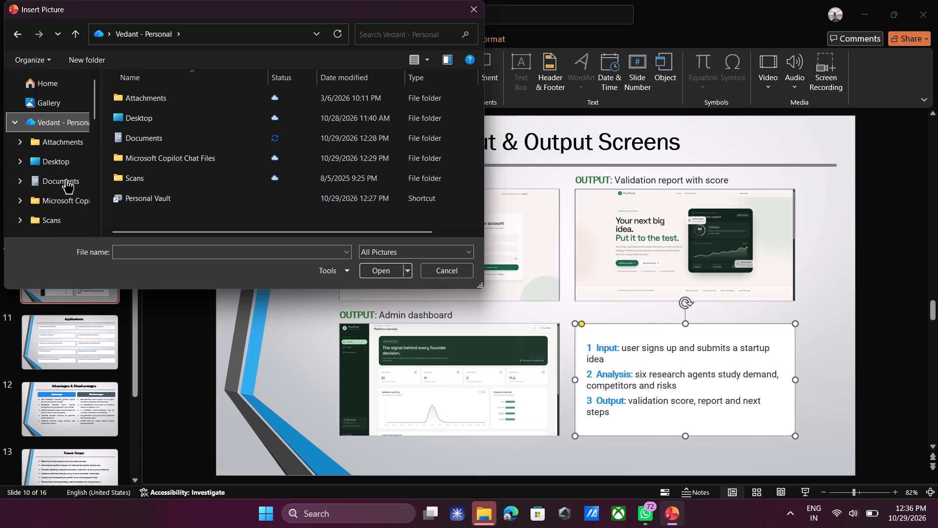
pyautogui.scroll(-1, 66, 179)
pyautogui.click(52, 104)
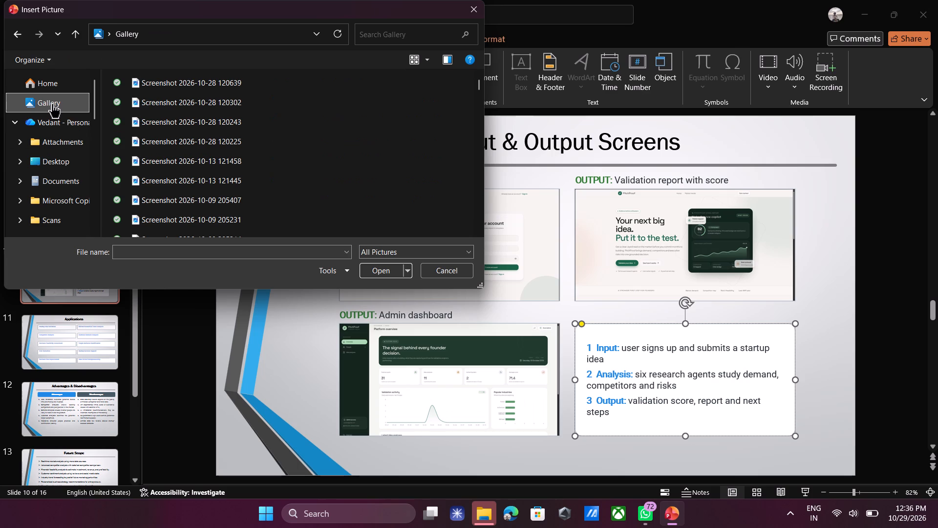
pyautogui.keyDown('ctrl'); pyautogui.scroll(-3, 242, 158); pyautogui.keyUp('ctrl')
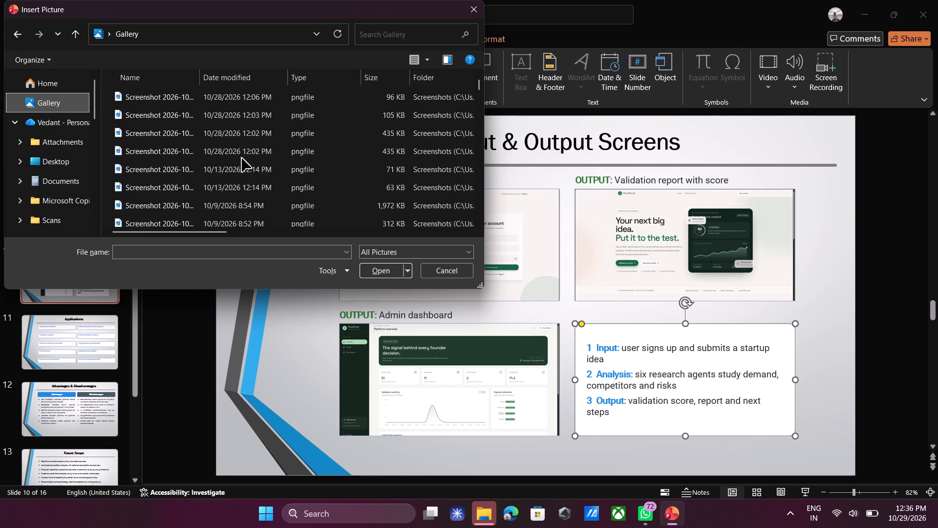
pyautogui.scroll(5, 242, 158)
pyautogui.scroll(-4, 54, 162)
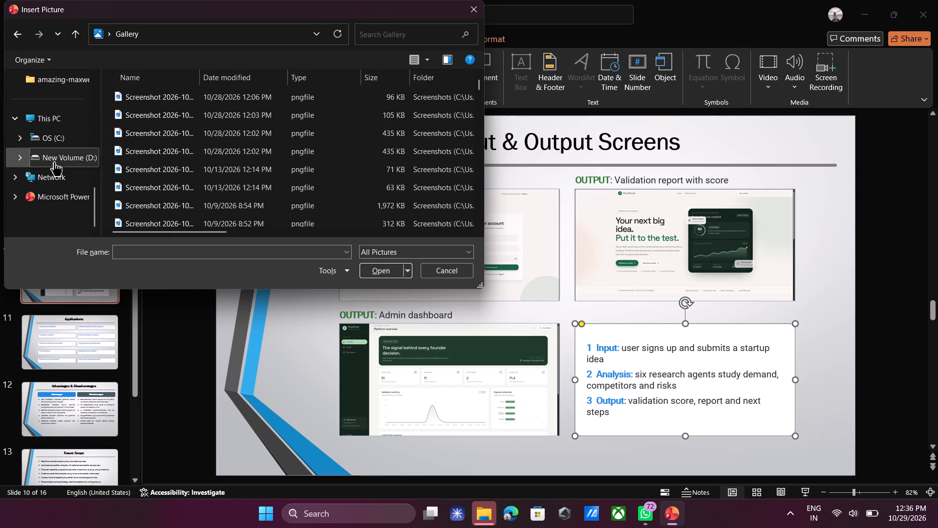
pyautogui.scroll(1, 59, 118)
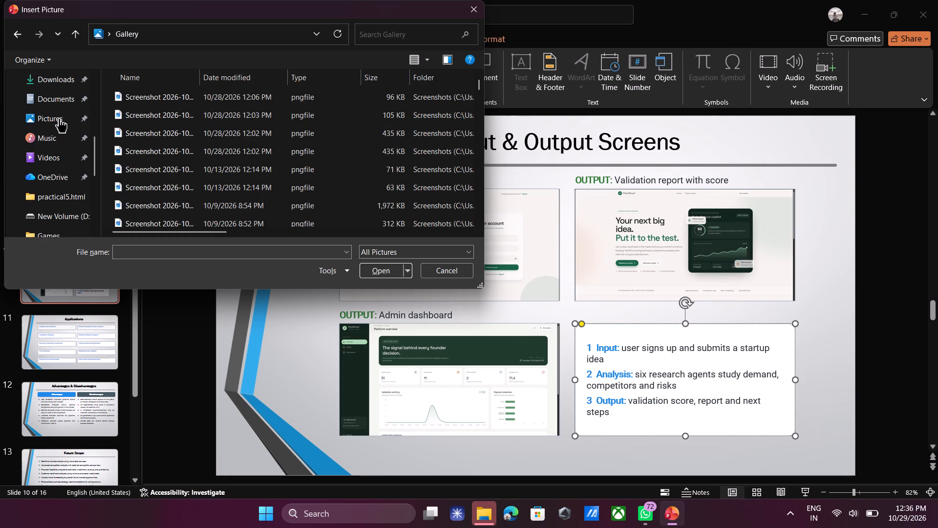
# Open the Screenshots folder inside Pictures as the source for the picture.
pyautogui.click(51, 117)
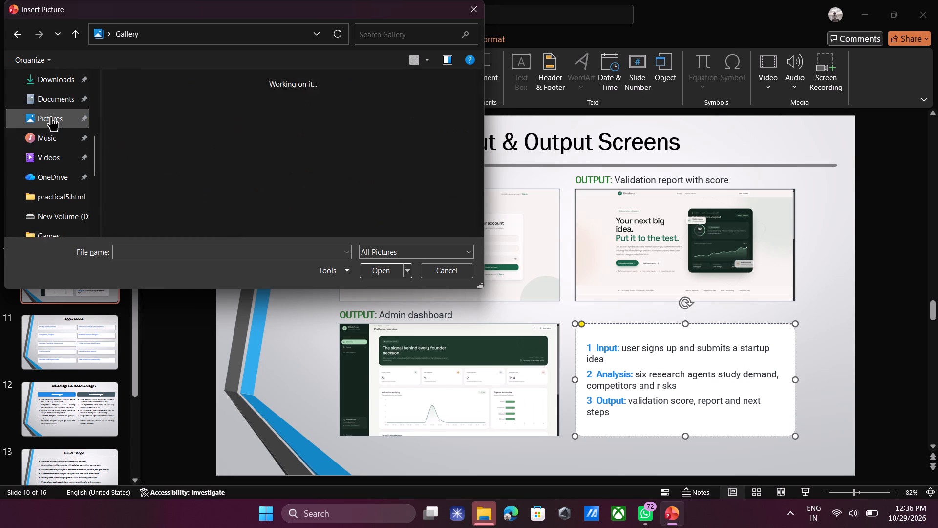
pyautogui.scroll(-5, 219, 181)
pyautogui.scroll(2, 219, 181)
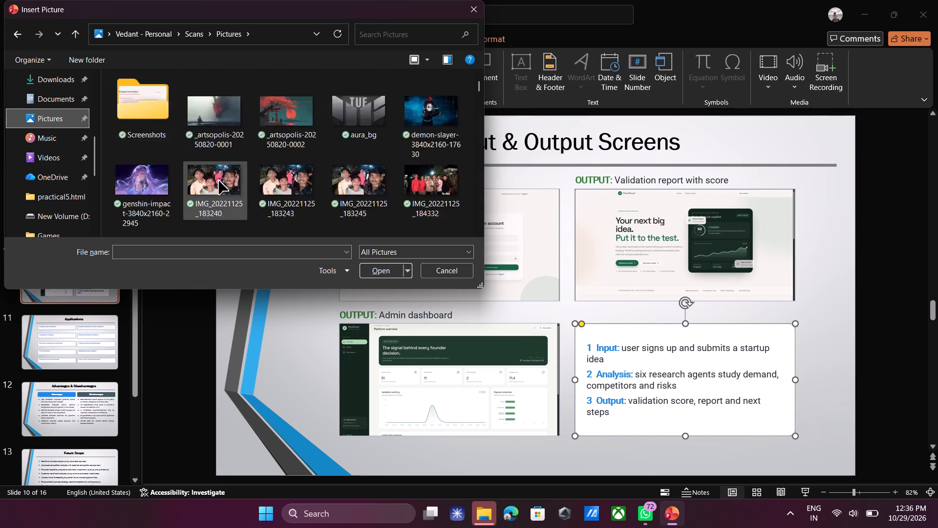
pyautogui.click(155, 186)
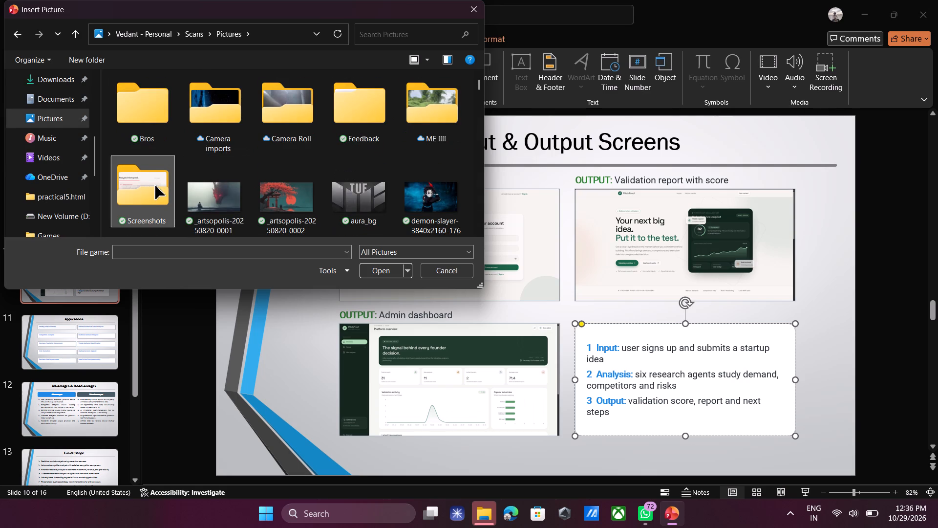
pyautogui.doubleClick(155, 186)
pyautogui.scroll(-3, 294, 229)
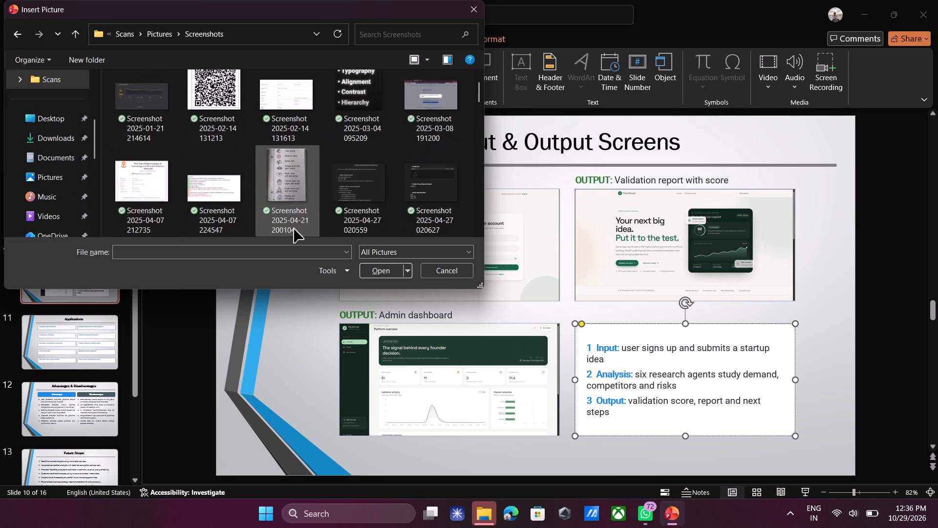
pyautogui.scroll(-20, 294, 229)
pyautogui.scroll(-20, 294, 229)
pyautogui.scroll(-2, 294, 229)
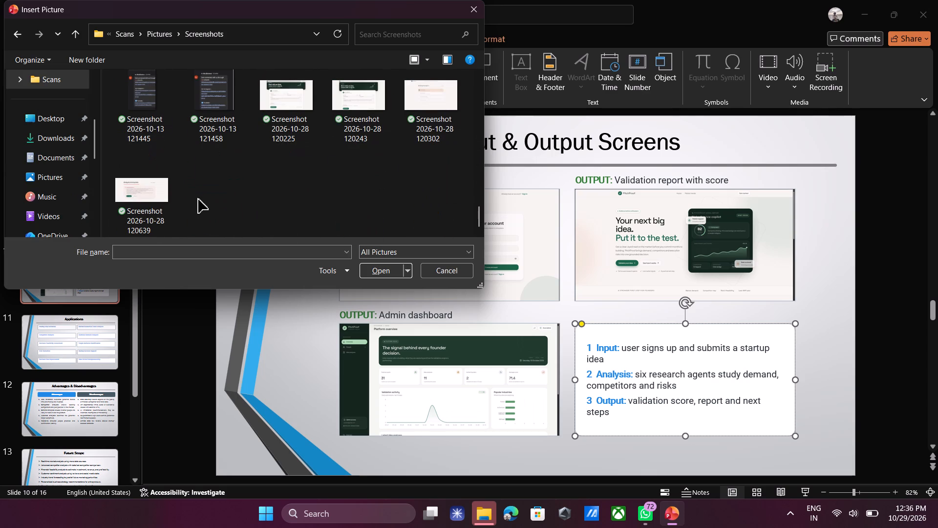
pyautogui.click(148, 196)
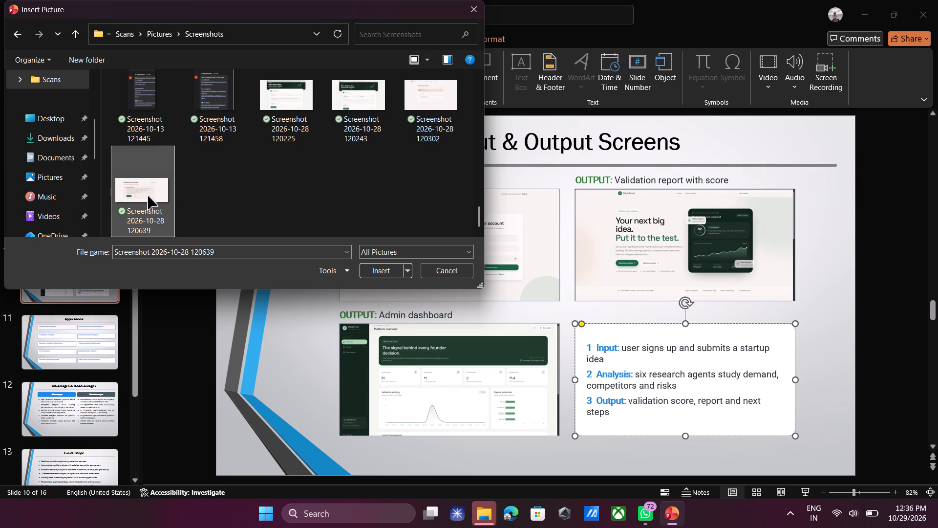
pyautogui.click(148, 196)
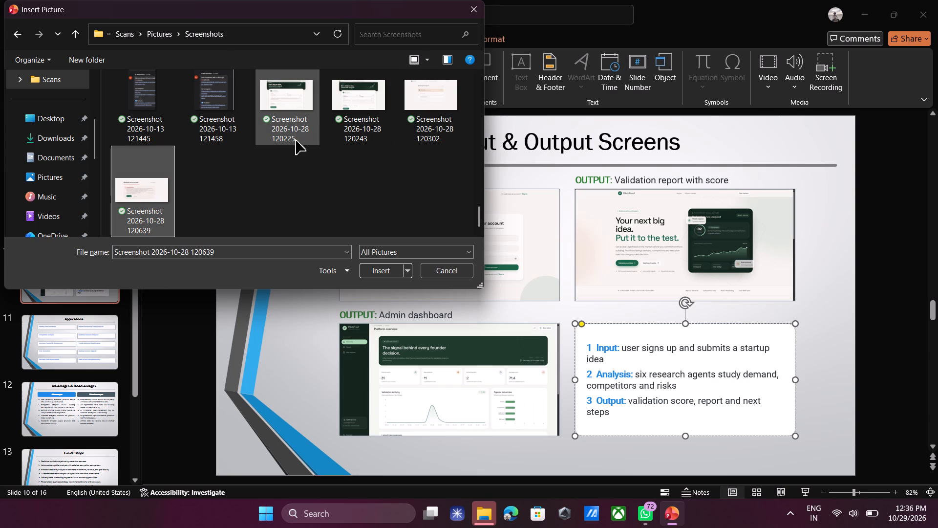
pyautogui.scroll(1, 296, 141)
pyautogui.click(349, 116)
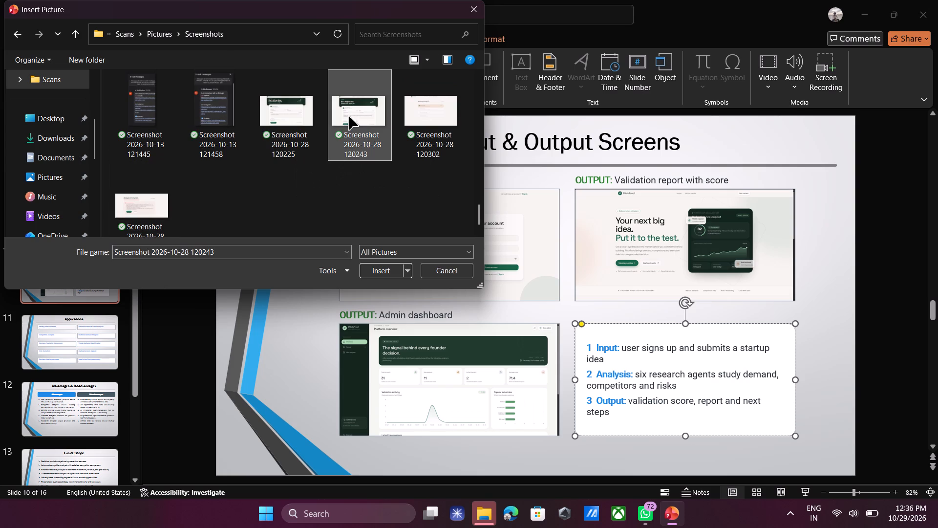
pyautogui.rightClick(349, 116)
pyautogui.click(410, 49)
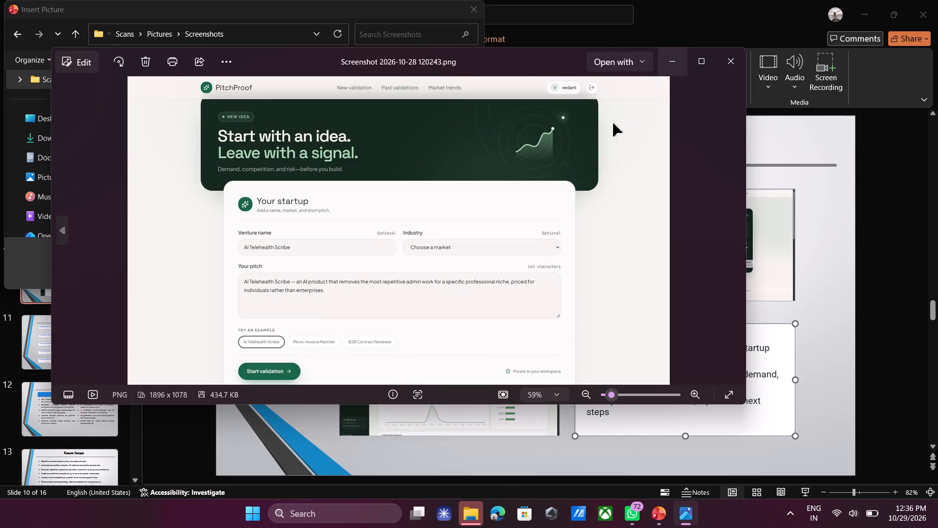
pyautogui.click(738, 66)
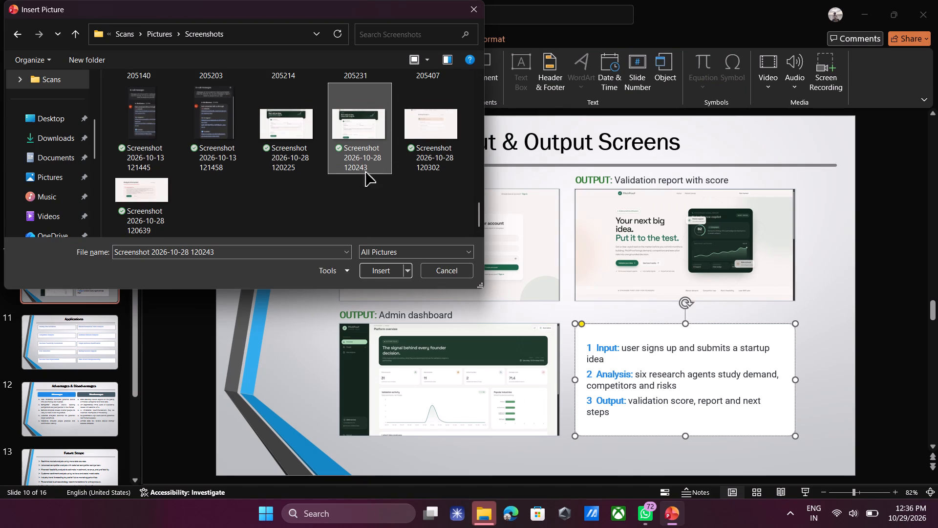
pyautogui.click(379, 273)
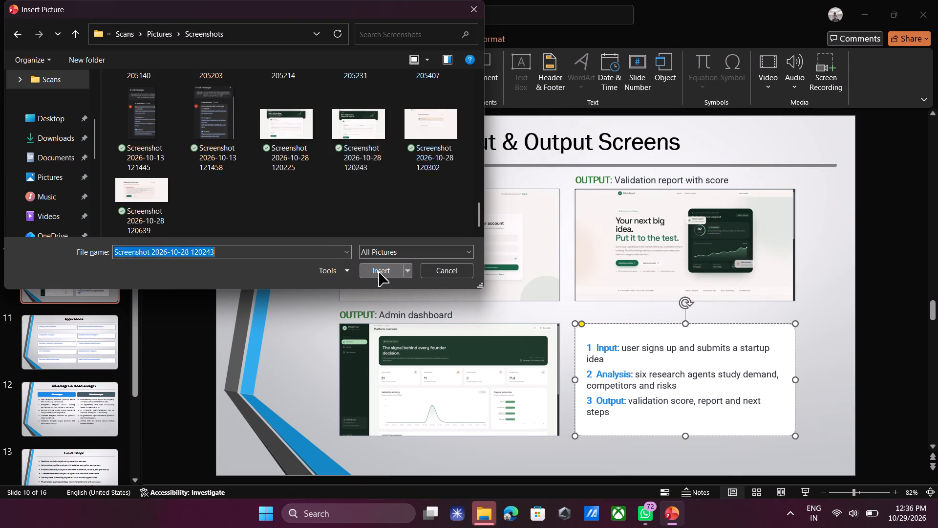
# Look through the neighbouring slides and return to slide 10 with the inserted screenshot.
pyautogui.scroll(-1, 379, 245)
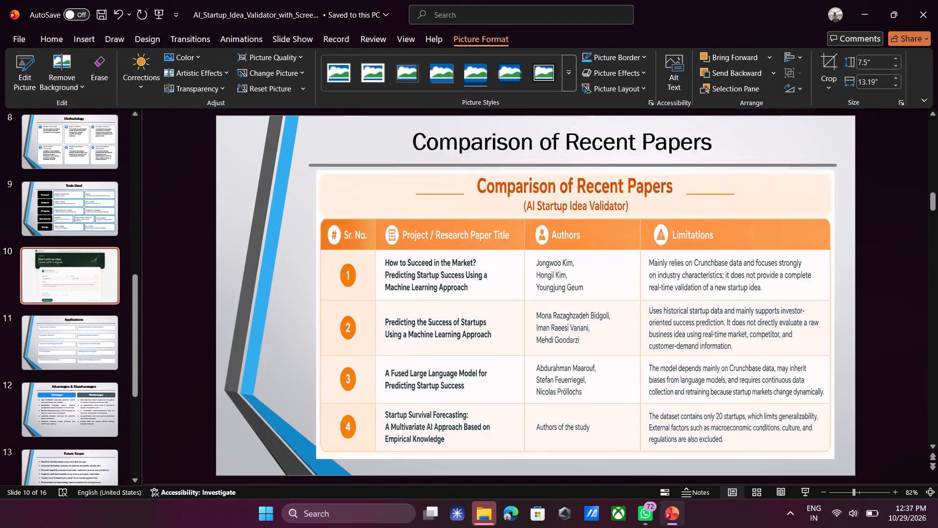
pyautogui.scroll(-1, 379, 245)
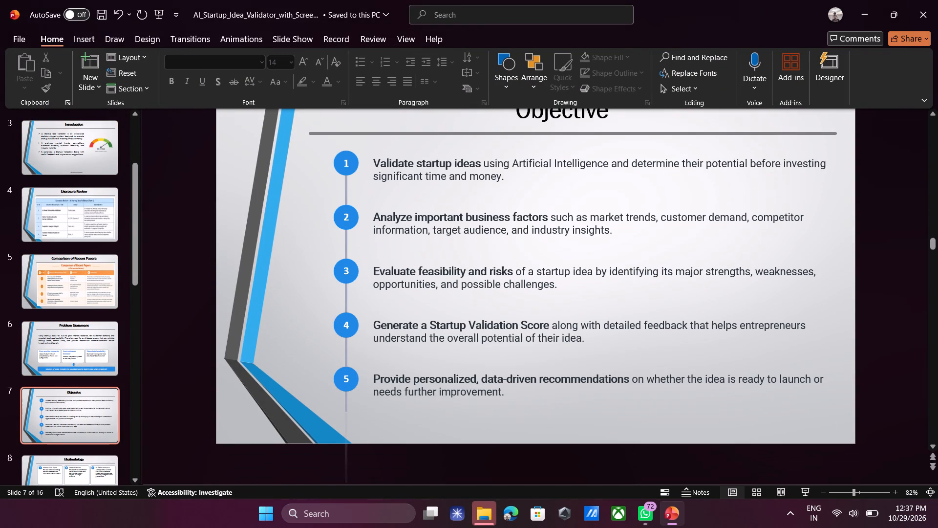
pyautogui.scroll(-1, 379, 245)
pyautogui.scroll(8, 379, 245)
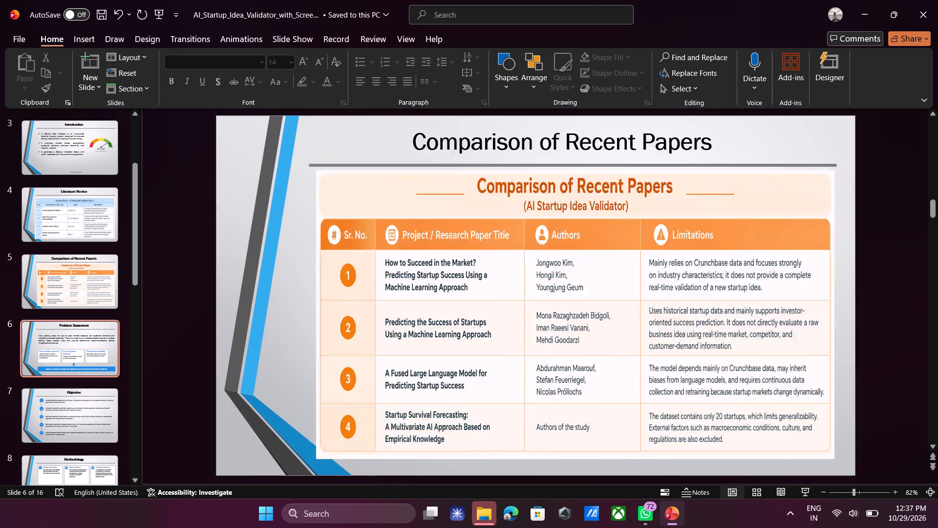
pyautogui.scroll(5, 379, 245)
pyautogui.scroll(-2, 379, 245)
pyautogui.press('Right')
pyautogui.press('Right')
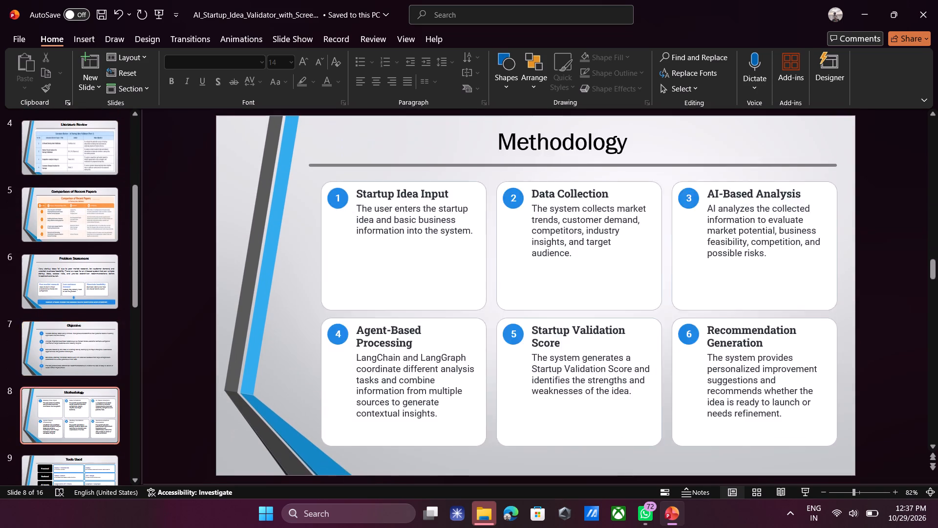
pyautogui.press('Right')
pyautogui.press('Right')
pyautogui.press('Right')
pyautogui.press('Left')
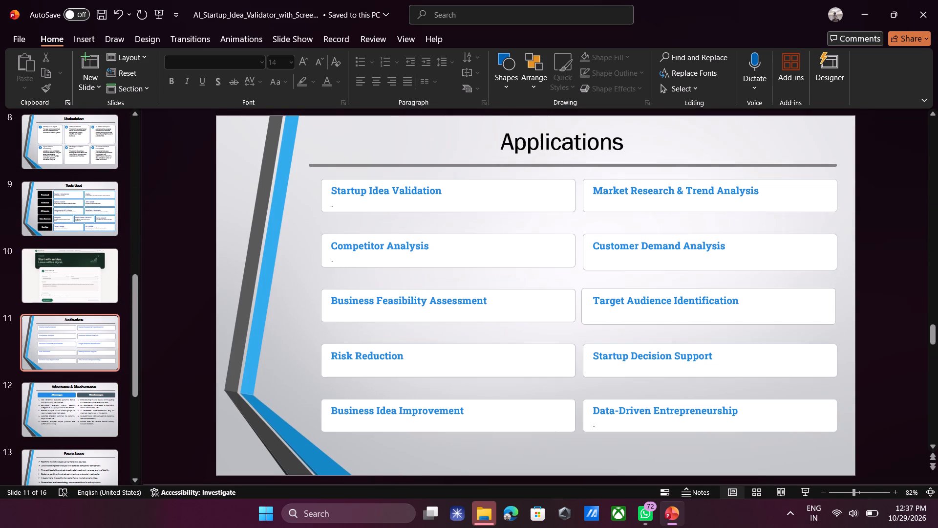
pyautogui.press('Left')
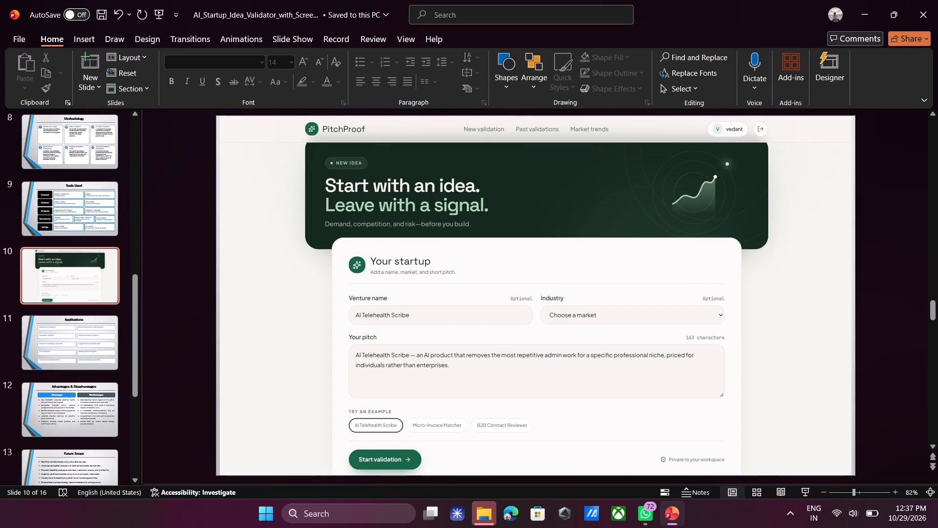
# Look through the slides of the deck, from the later slides back to the title slide.
pyautogui.keyDown('ctrl'); pyautogui.scroll(-8, 432, 211); pyautogui.keyUp('ctrl')
pyautogui.keyDown('ctrl'); pyautogui.scroll(5, 432, 211); pyautogui.keyUp('ctrl')
pyautogui.scroll(-1, 432, 211)
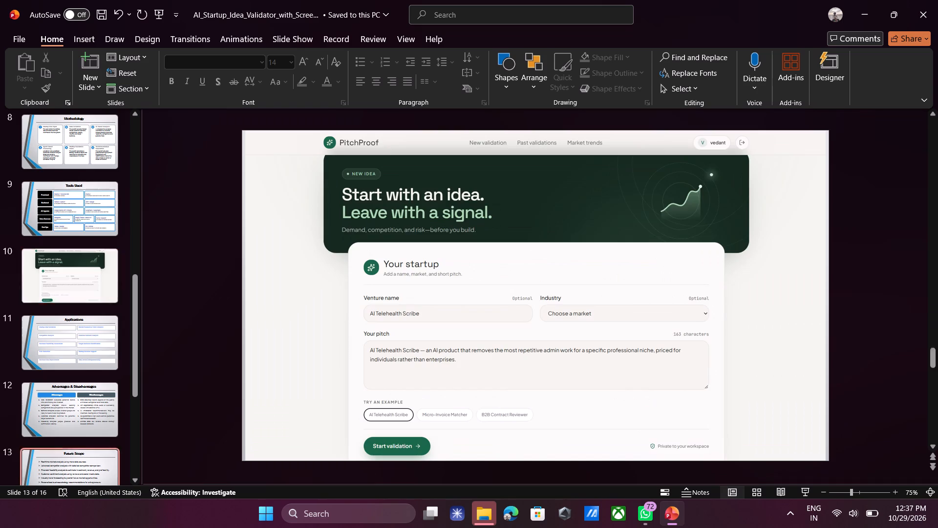
pyautogui.scroll(-4, 432, 211)
pyautogui.scroll(4, 432, 211)
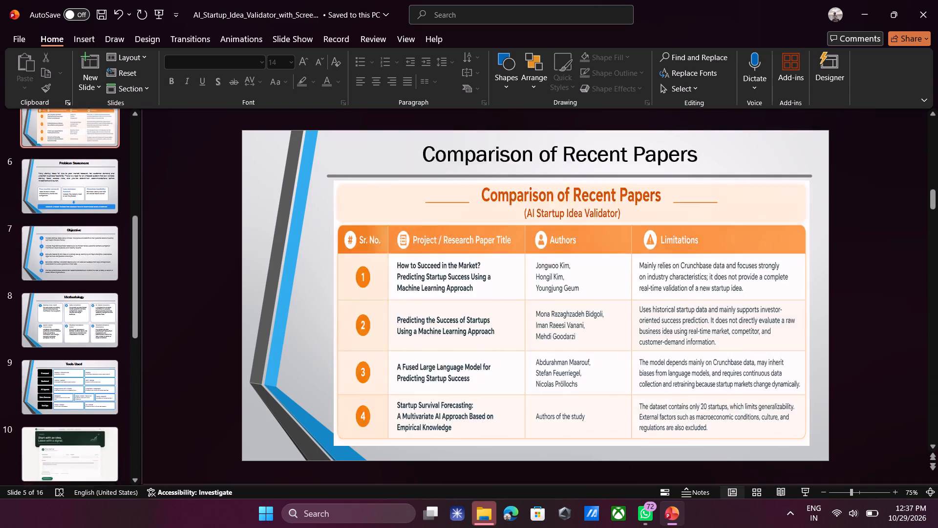
pyautogui.scroll(4, 432, 211)
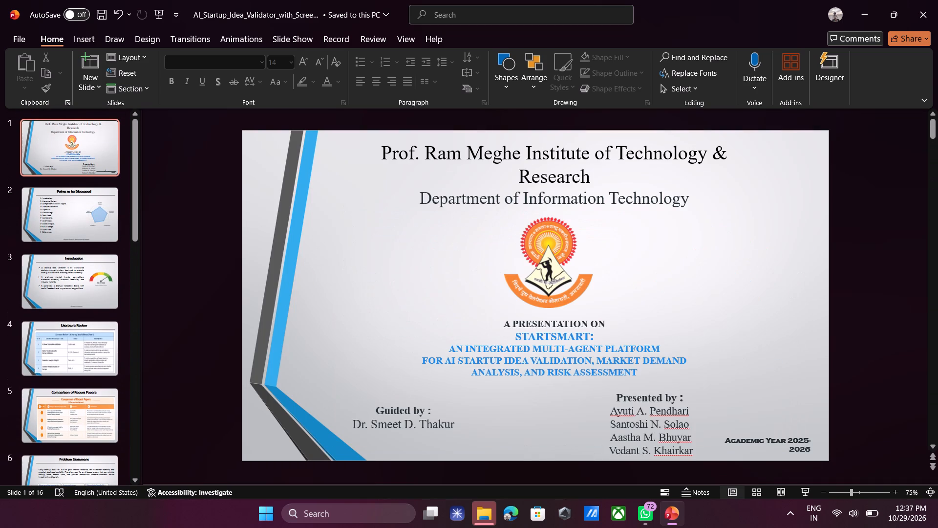
# Undo the picture insertion on the Input & Output Screens slide.
pyautogui.hotkey('ctrl', 'z')
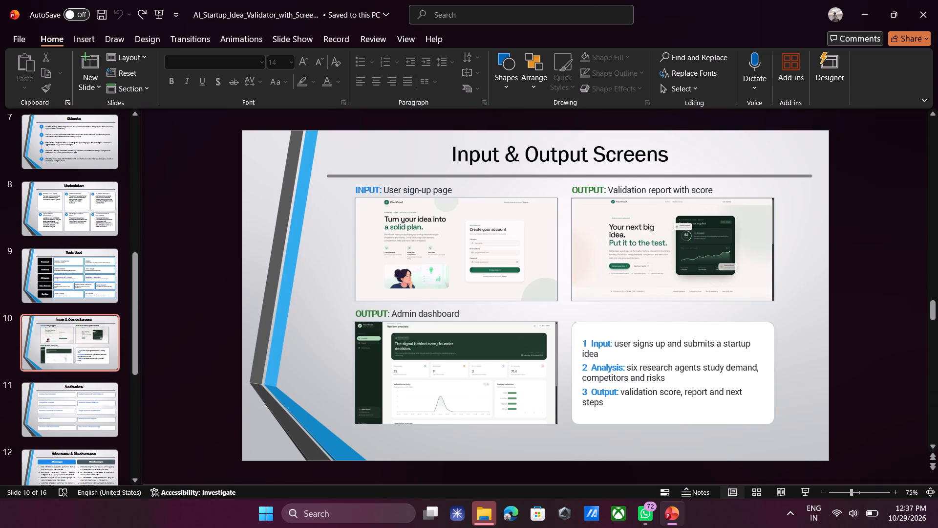
pyautogui.click(623, 351)
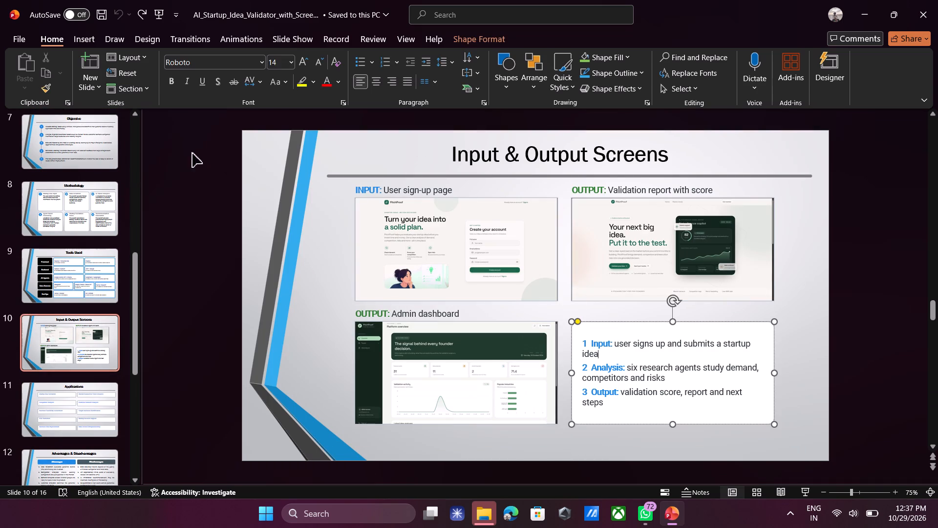
pyautogui.click(86, 36)
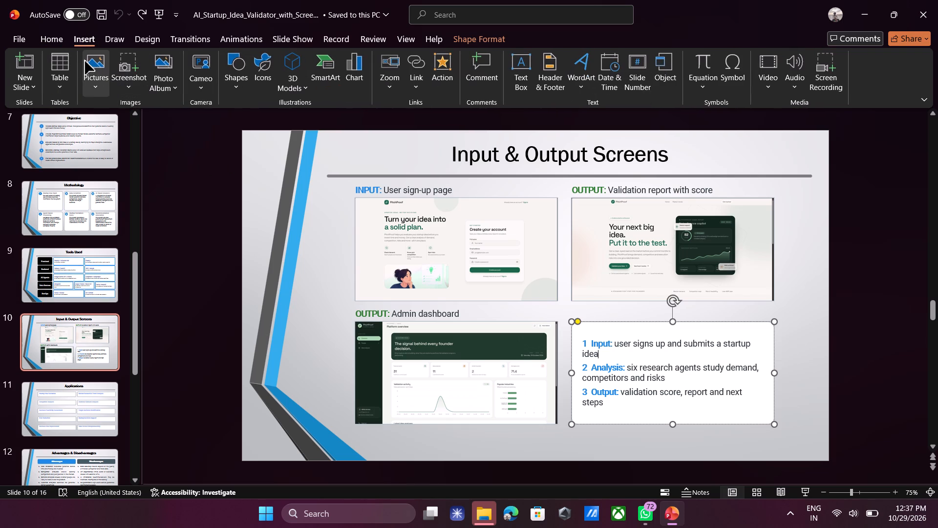
pyautogui.click(85, 61)
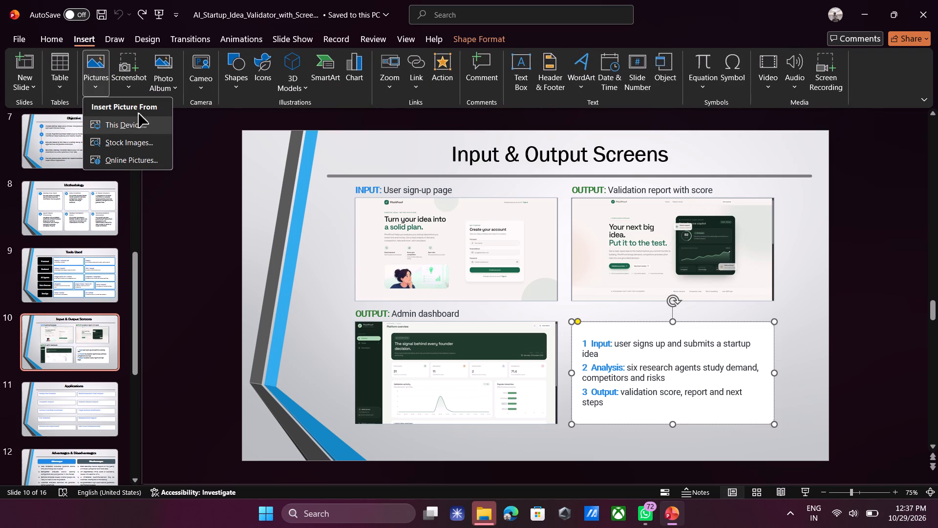
pyautogui.click(138, 124)
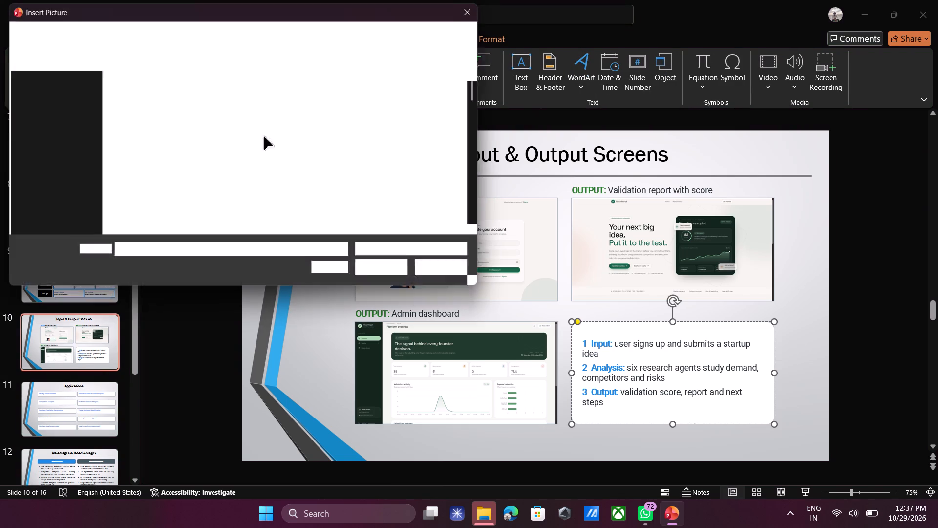
pyautogui.scroll(-3, 198, 176)
pyautogui.hscroll(-1, 198, 176)
pyautogui.scroll(-4, 198, 176)
pyautogui.hscroll(-2, 198, 176)
pyautogui.scroll(-2, 198, 176)
pyautogui.hscroll(-1, 198, 176)
pyautogui.scroll(-1, 198, 176)
pyautogui.hscroll(-1, 198, 176)
pyautogui.scroll(-1, 198, 176)
pyautogui.hscroll(-1, 198, 176)
pyautogui.scroll(-1, 198, 176)
pyautogui.hscroll(-1, 198, 176)
pyautogui.scroll(-2, 198, 176)
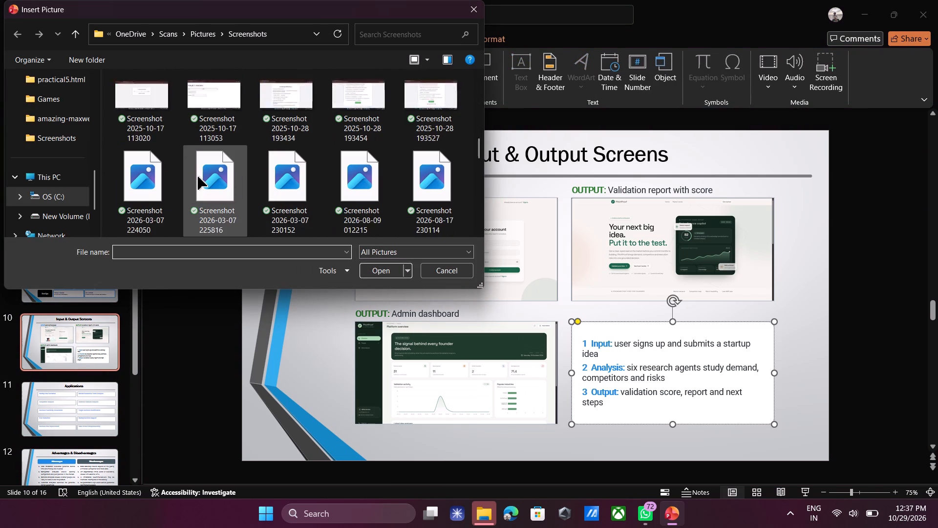
pyautogui.scroll(-5, 198, 176)
pyautogui.click(348, 105)
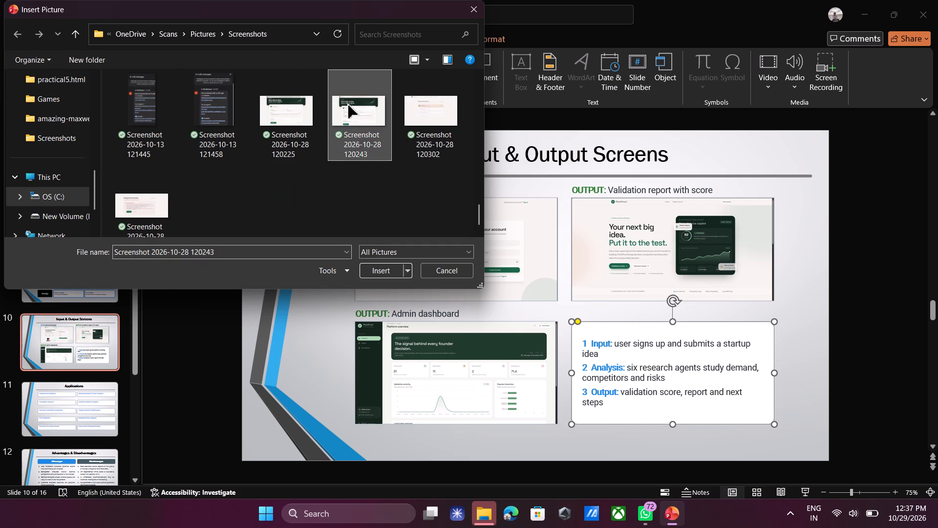
pyautogui.click(388, 268)
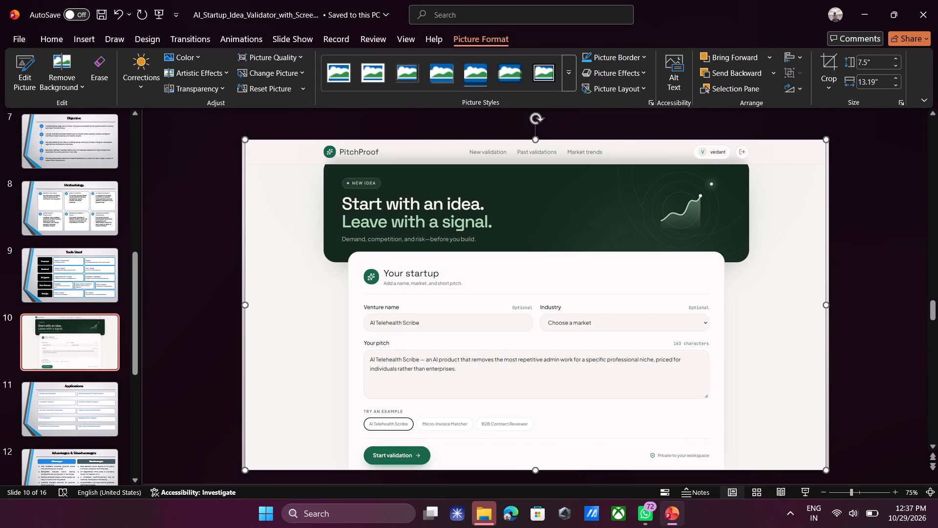
# Shrink the inserted PitchProof screenshot to about 2.56" high by 4.5" wide, over the numbered text box.
pyautogui.moveTo(245, 137); pyautogui.dragTo(250, 139)
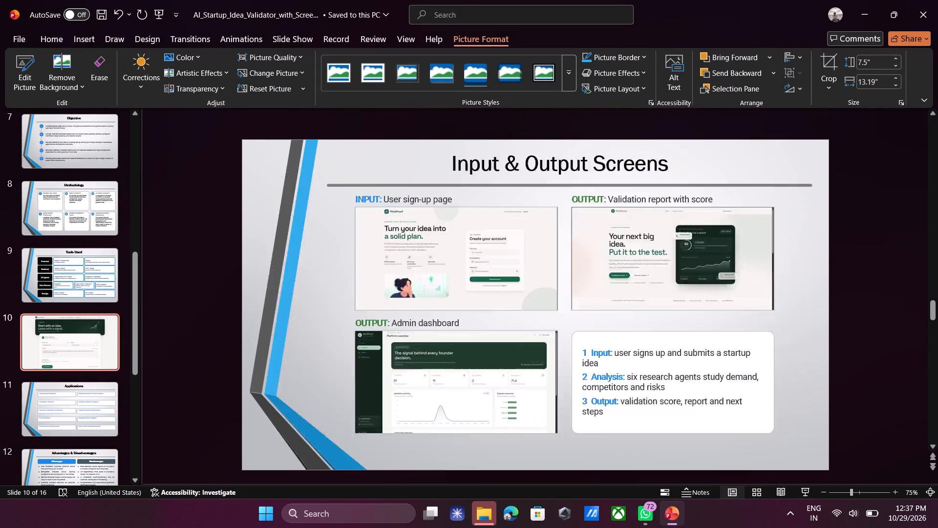
pyautogui.moveTo(250, 139); pyautogui.dragTo(620, 317)
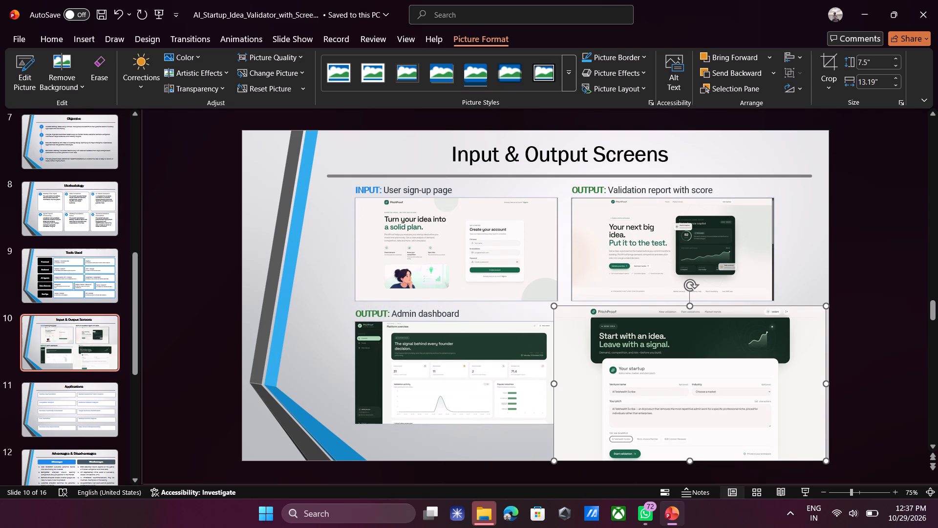
pyautogui.moveTo(555, 305); pyautogui.dragTo(573, 325)
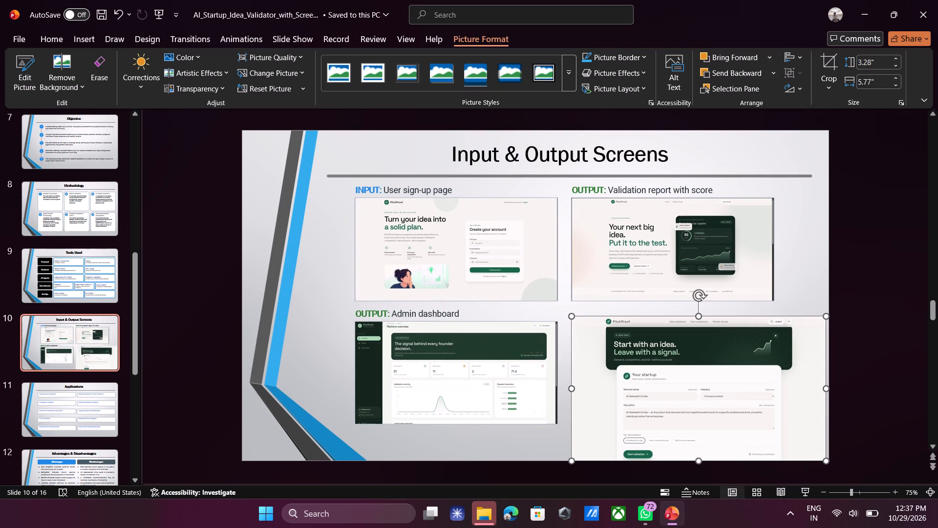
pyautogui.moveTo(823, 460); pyautogui.dragTo(769, 406)
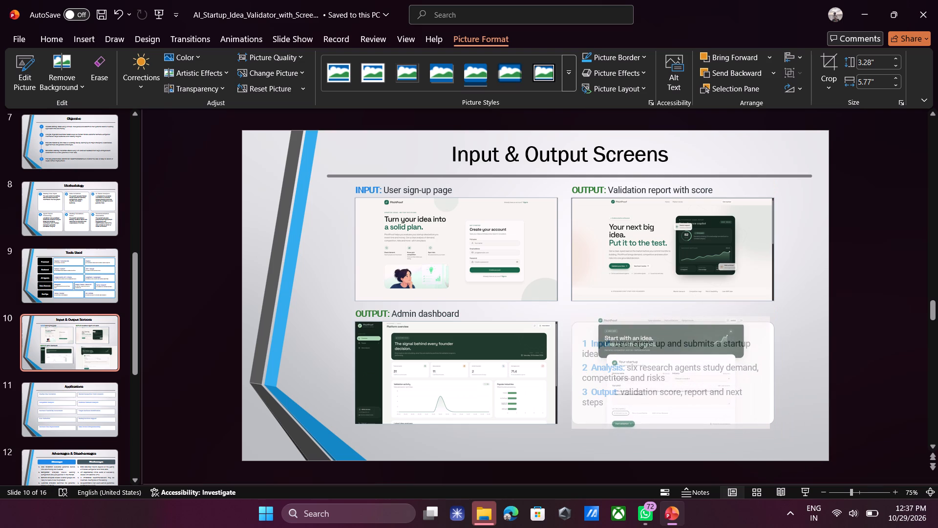
pyautogui.moveTo(769, 406); pyautogui.dragTo(769, 406)
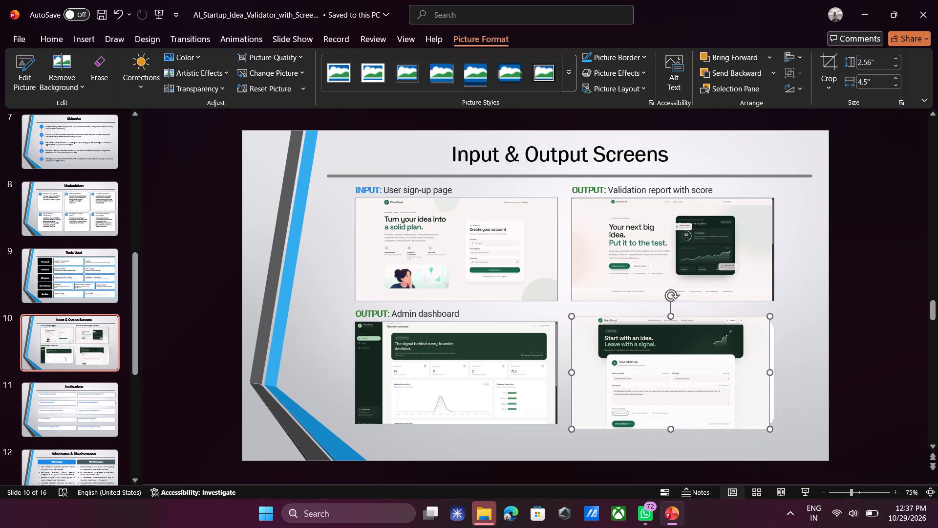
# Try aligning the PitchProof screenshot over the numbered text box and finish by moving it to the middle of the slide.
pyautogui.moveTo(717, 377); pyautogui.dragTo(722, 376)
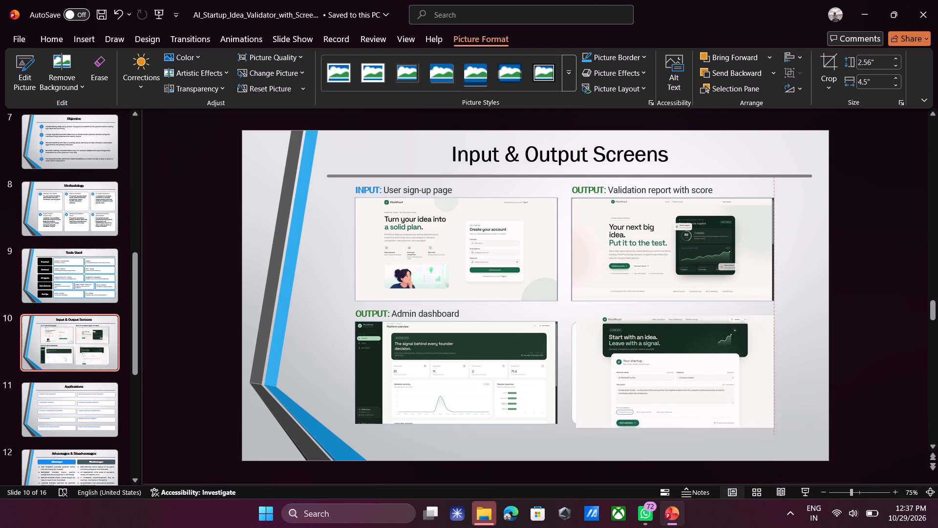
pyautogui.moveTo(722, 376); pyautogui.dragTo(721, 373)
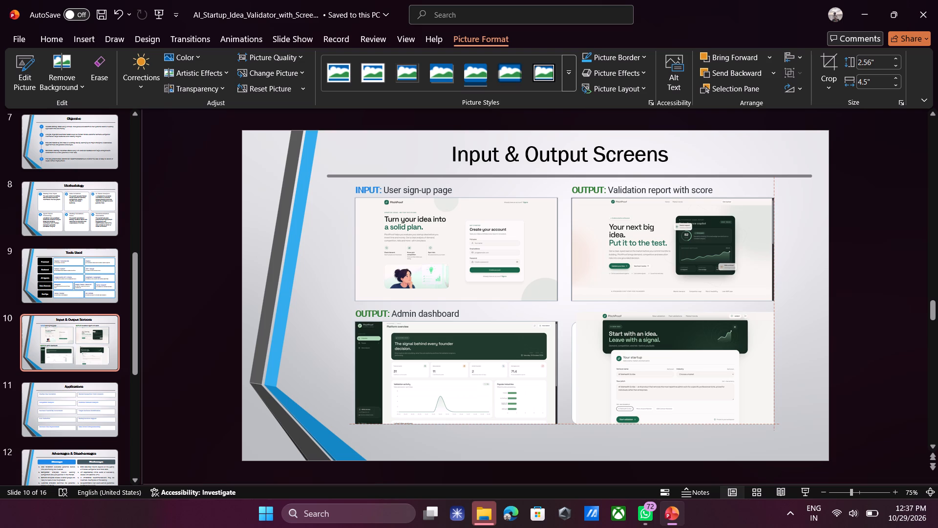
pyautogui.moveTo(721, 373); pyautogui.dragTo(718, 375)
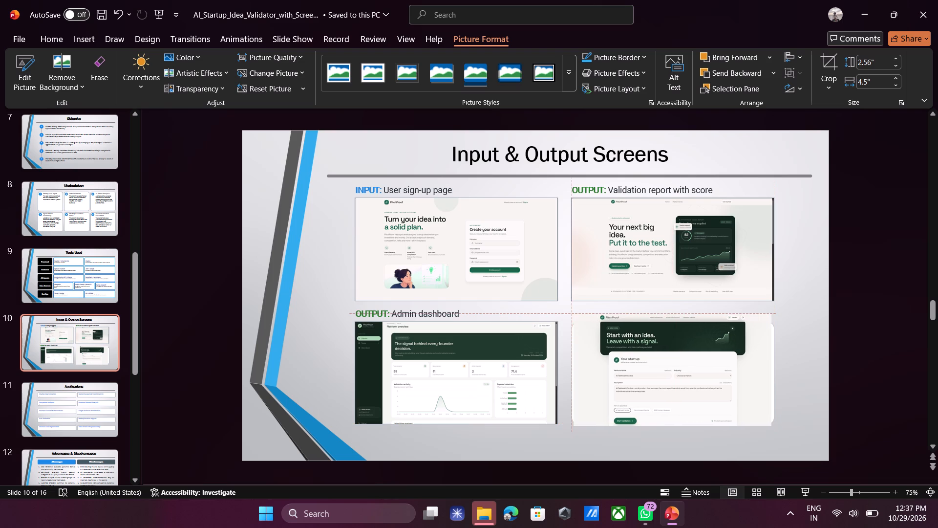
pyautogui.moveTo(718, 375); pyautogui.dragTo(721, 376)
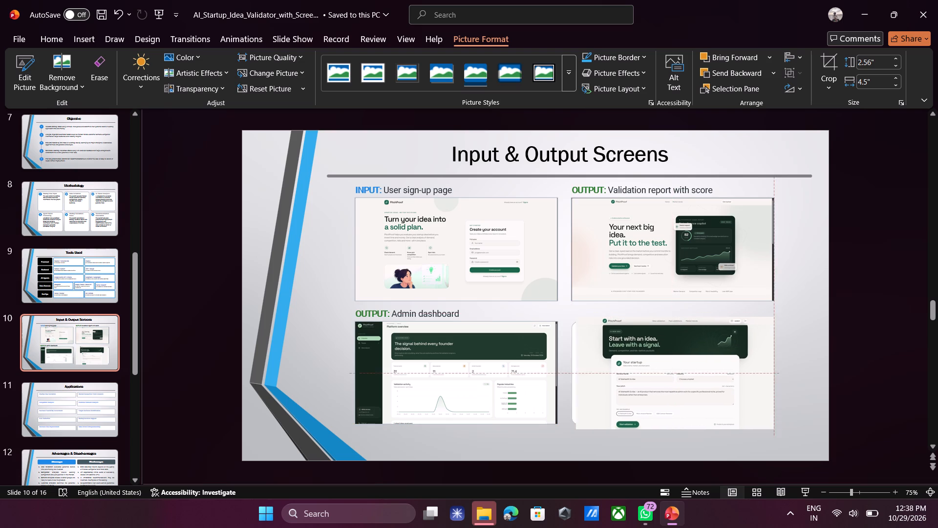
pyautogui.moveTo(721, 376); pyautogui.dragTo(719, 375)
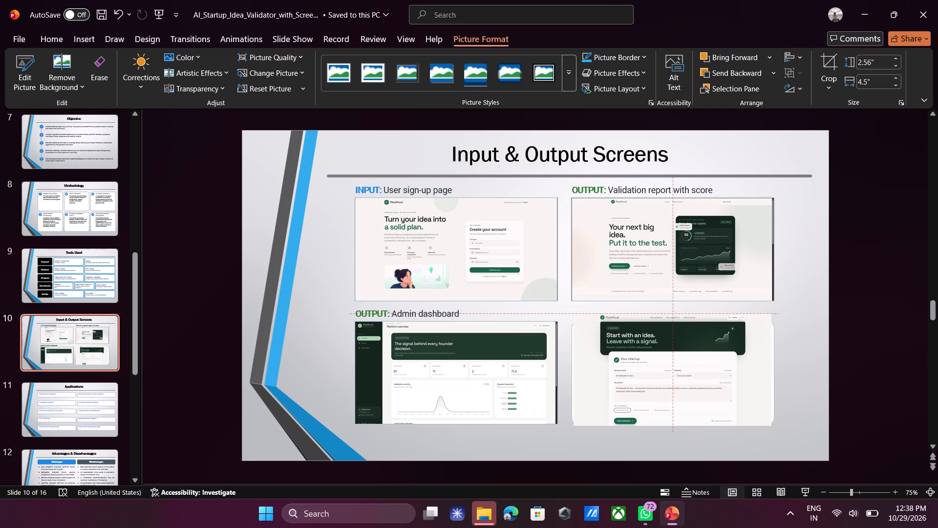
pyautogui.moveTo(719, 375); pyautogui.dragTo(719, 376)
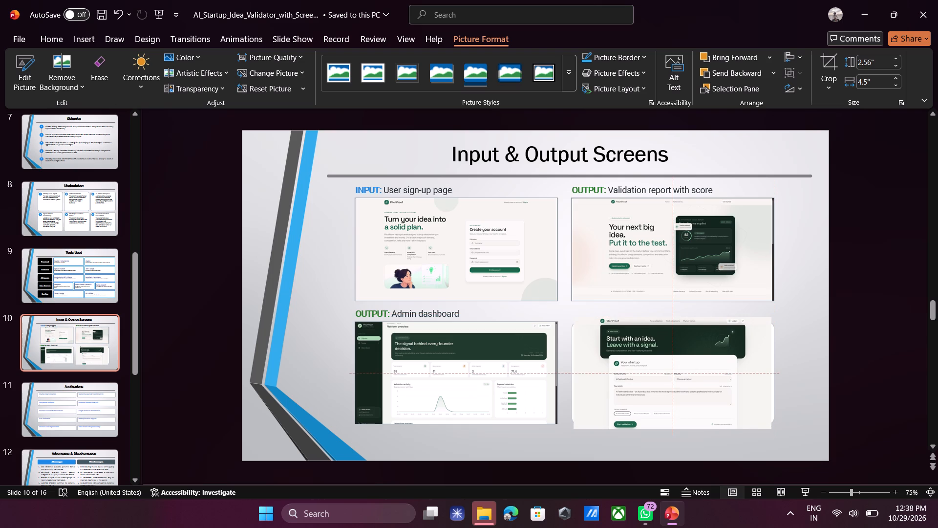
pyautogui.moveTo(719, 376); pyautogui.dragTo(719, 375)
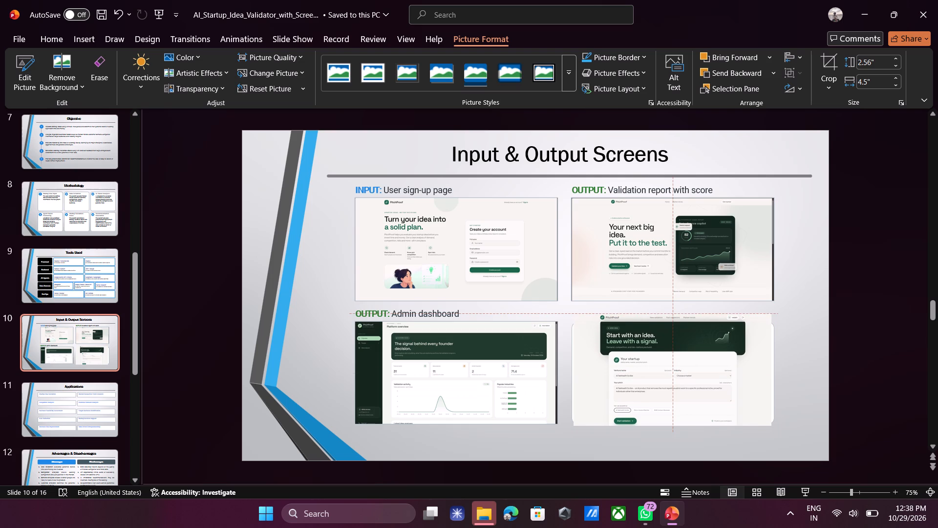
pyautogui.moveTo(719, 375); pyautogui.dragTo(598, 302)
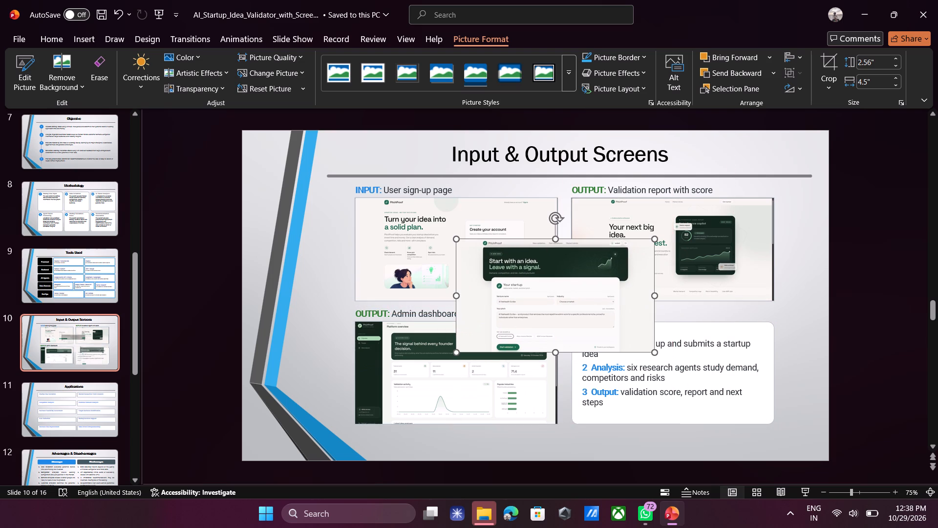
# Shift the validation report picture slightly toward the slide's right edge, keeping it just below its OUTPUT caption.
pyautogui.click(697, 279)
pyautogui.moveTo(697, 279); pyautogui.dragTo(700, 320)
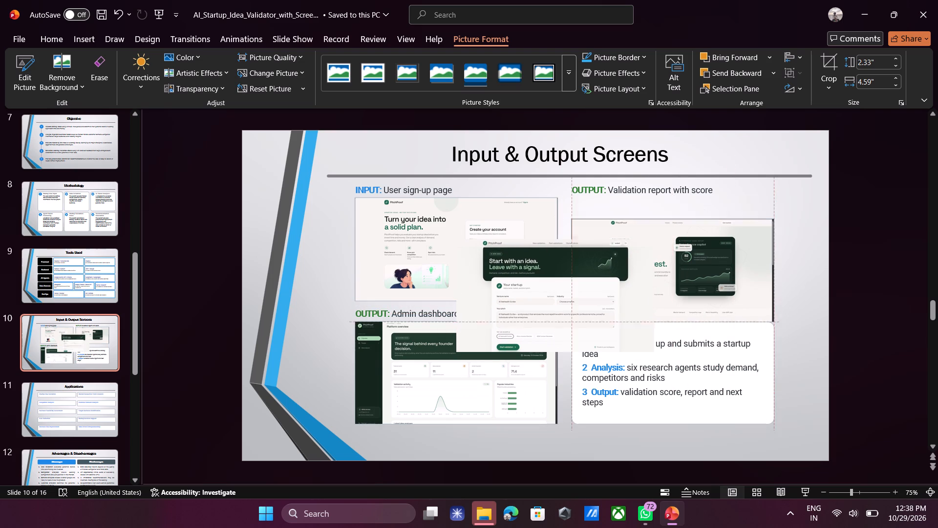
pyautogui.moveTo(700, 320); pyautogui.dragTo(750, 347)
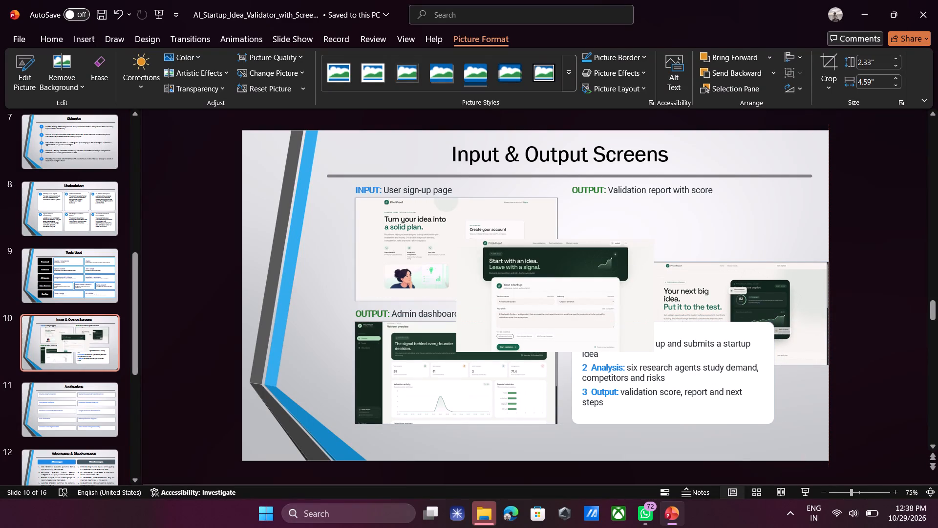
pyautogui.moveTo(750, 347); pyautogui.dragTo(749, 323)
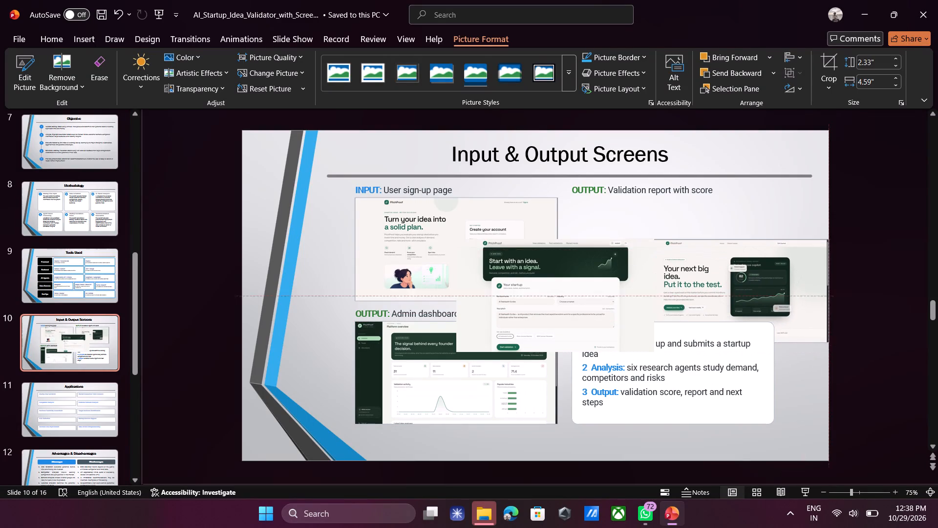
pyautogui.moveTo(749, 323); pyautogui.dragTo(723, 289)
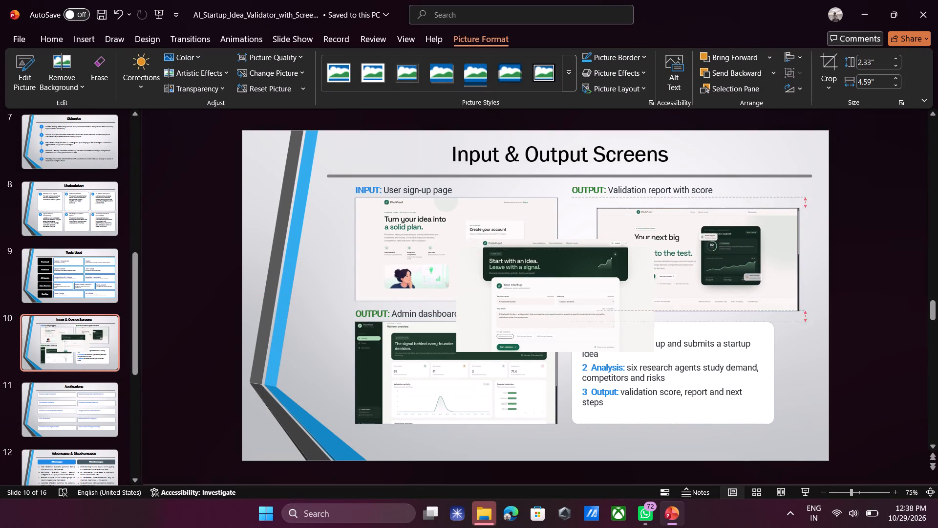
pyautogui.moveTo(723, 289); pyautogui.dragTo(715, 281)
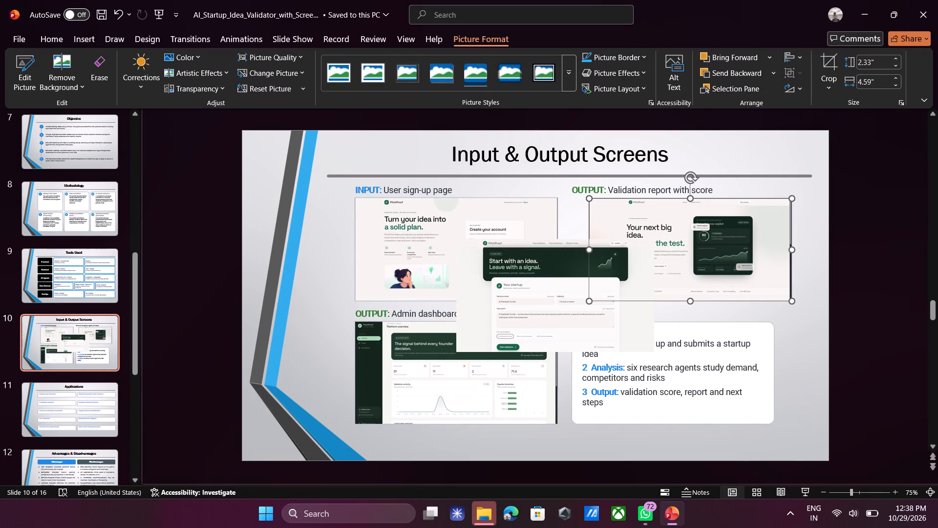
# Place the PitchProof screenshot over the admin dashboard picture below its caption and enlarge it to about 2.61" by 4.59".
pyautogui.moveTo(545, 283); pyautogui.dragTo(488, 334)
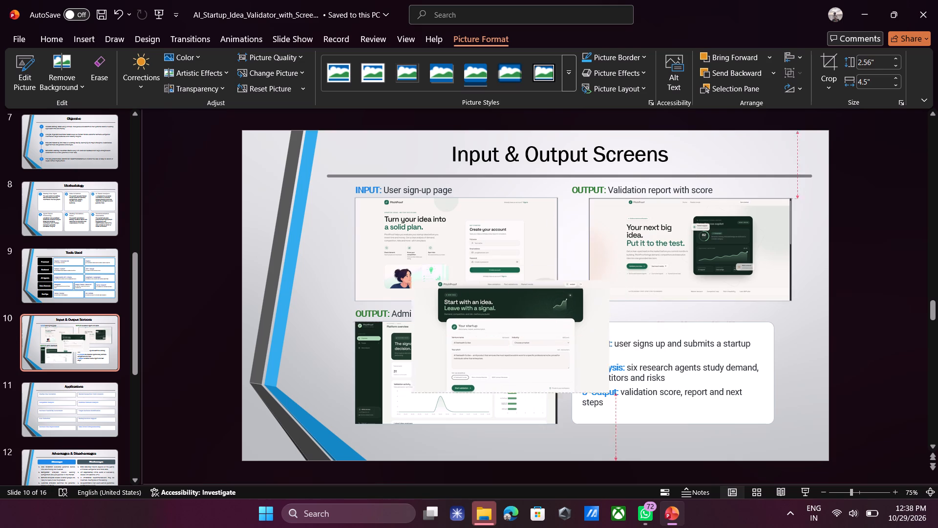
pyautogui.moveTo(488, 334); pyautogui.dragTo(445, 361)
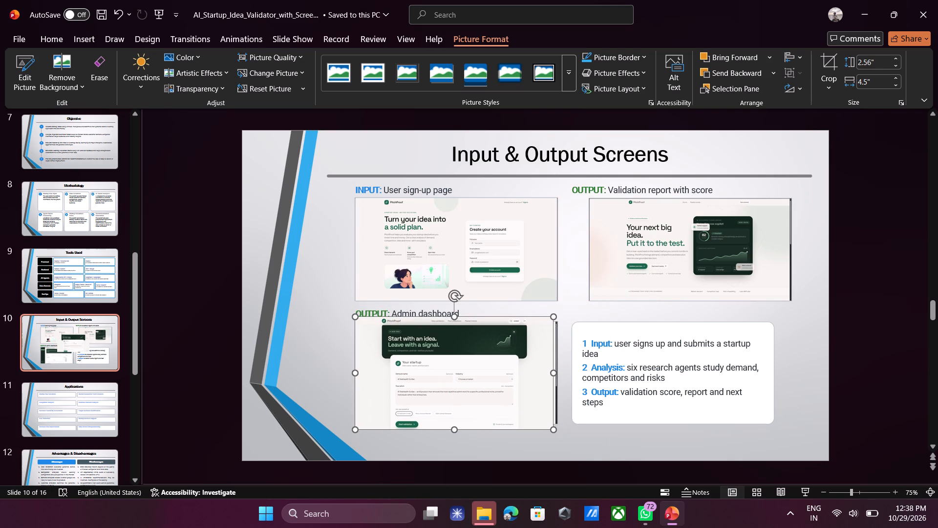
pyautogui.moveTo(431, 365); pyautogui.dragTo(430, 370)
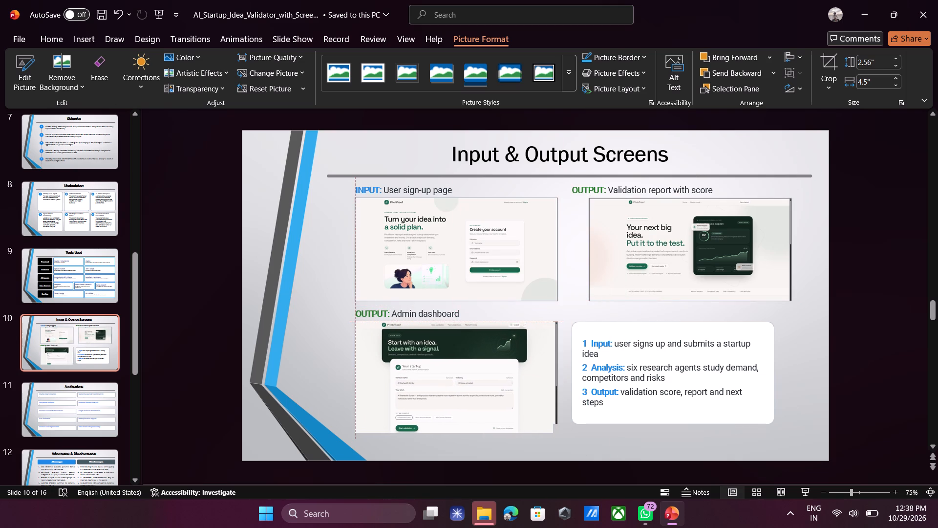
pyautogui.moveTo(430, 370); pyautogui.dragTo(428, 370)
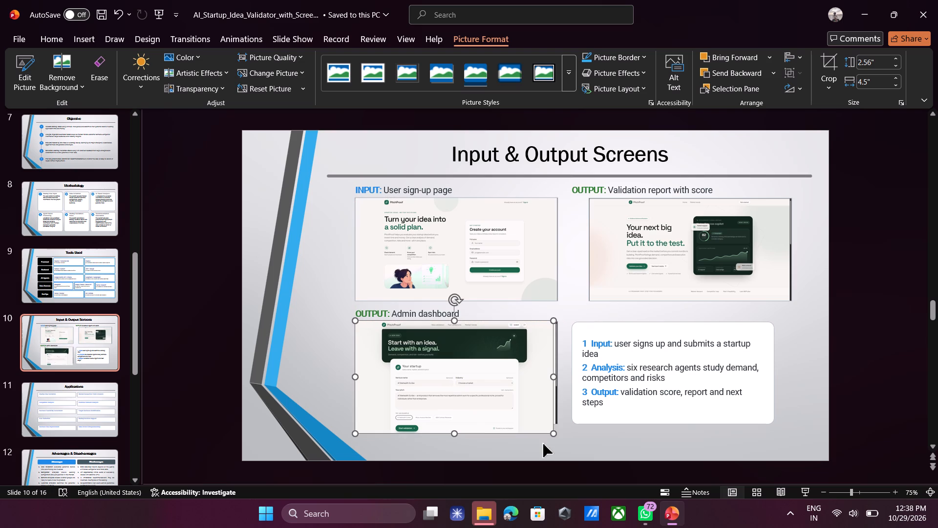
pyautogui.click(553, 434)
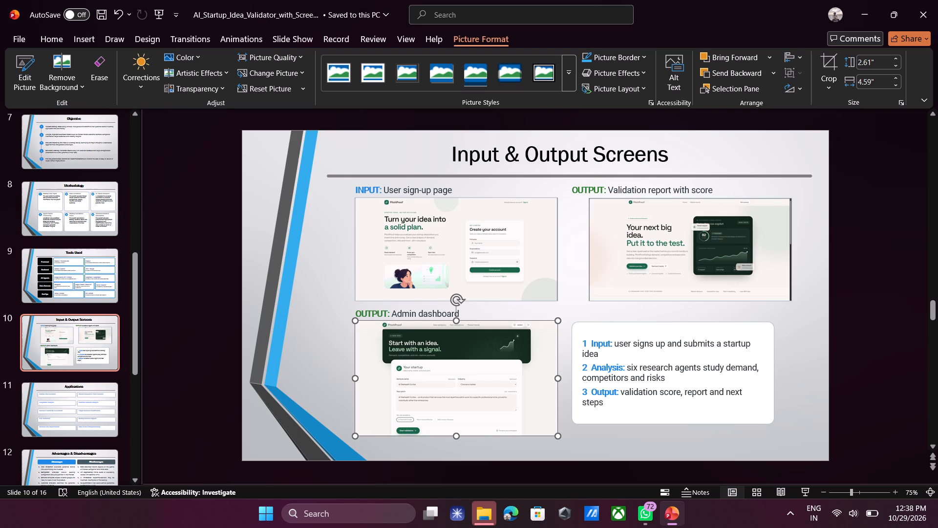
# Move the PitchProof startup-form screenshot over the validation report picture, just below the "Validation report with score" caption.
pyautogui.moveTo(512, 368); pyautogui.dragTo(637, 300)
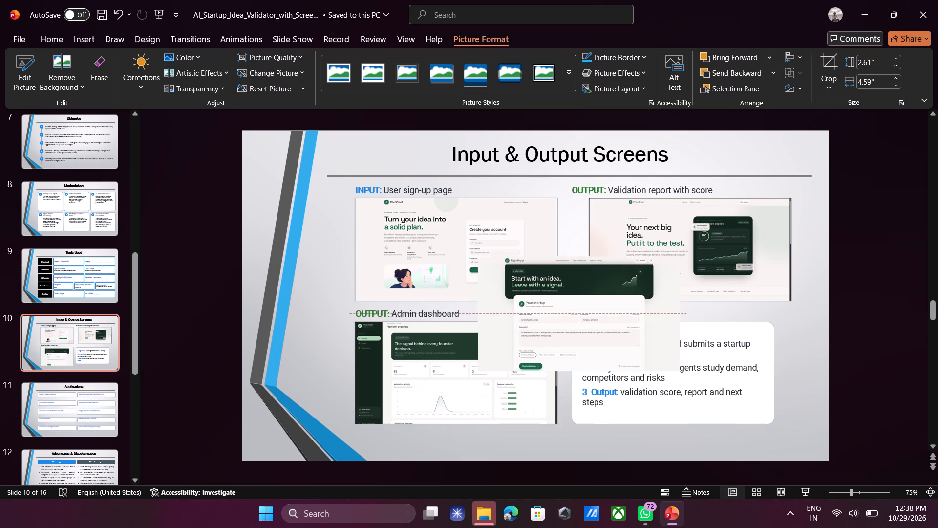
pyautogui.moveTo(637, 300); pyautogui.dragTo(735, 244)
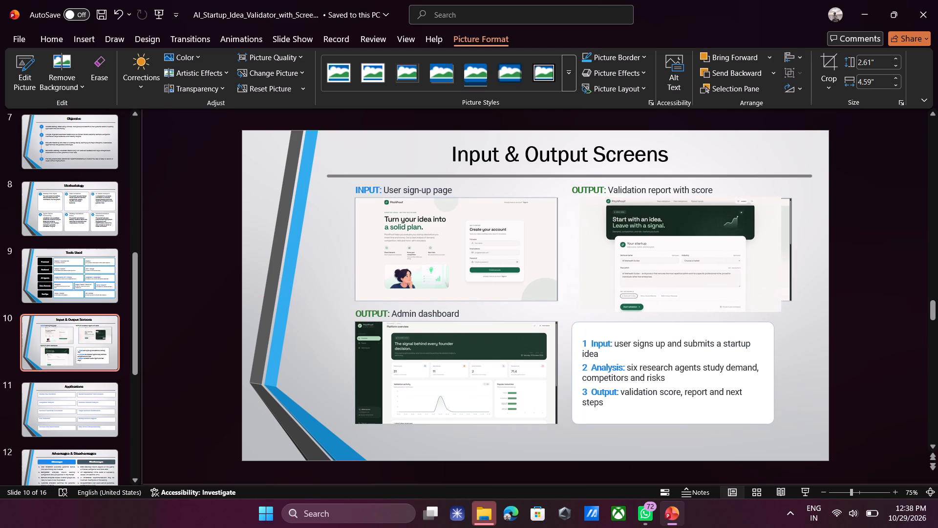
pyautogui.moveTo(735, 244); pyautogui.dragTo(747, 244)
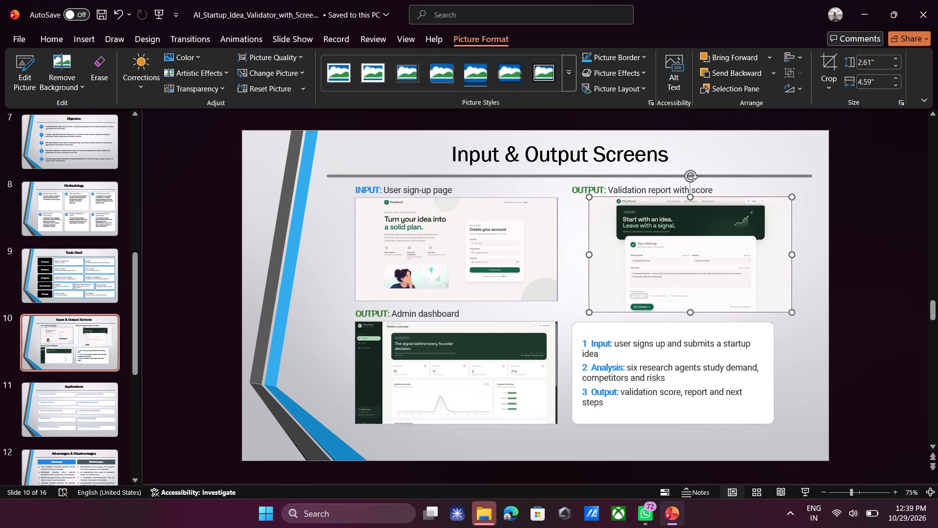
pyautogui.click(879, 170)
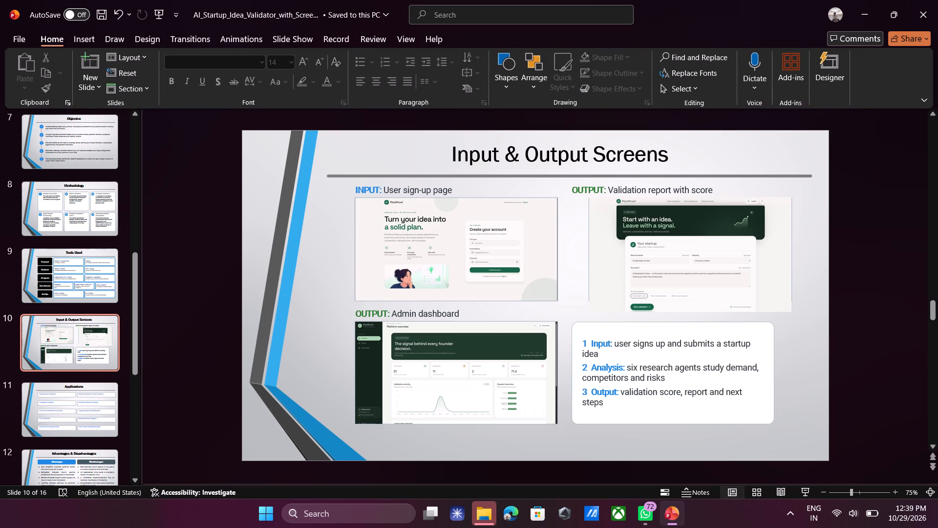
# Change the label of the "Validation report with score" caption from OUTPUT to INPUT, keeping the colon and description.
pyautogui.moveTo(610, 189); pyautogui.dragTo(720, 185)
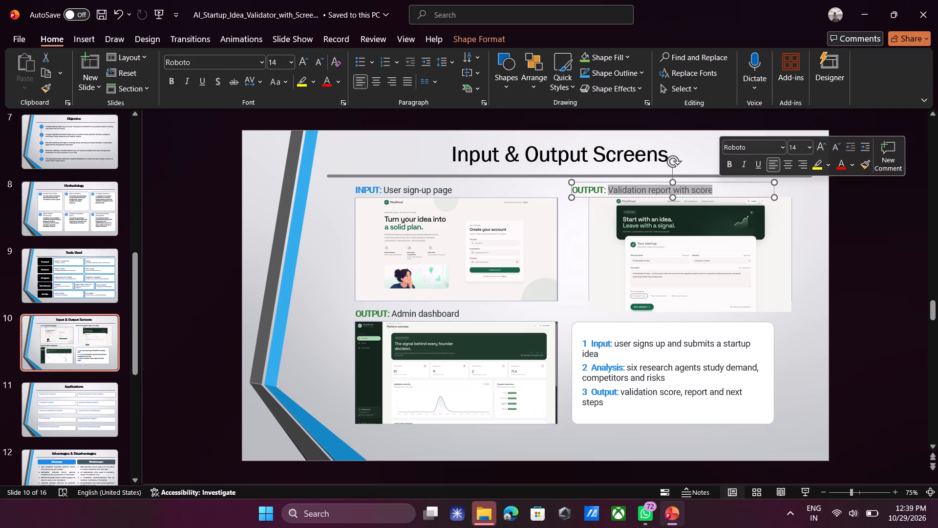
pyautogui.click(724, 196)
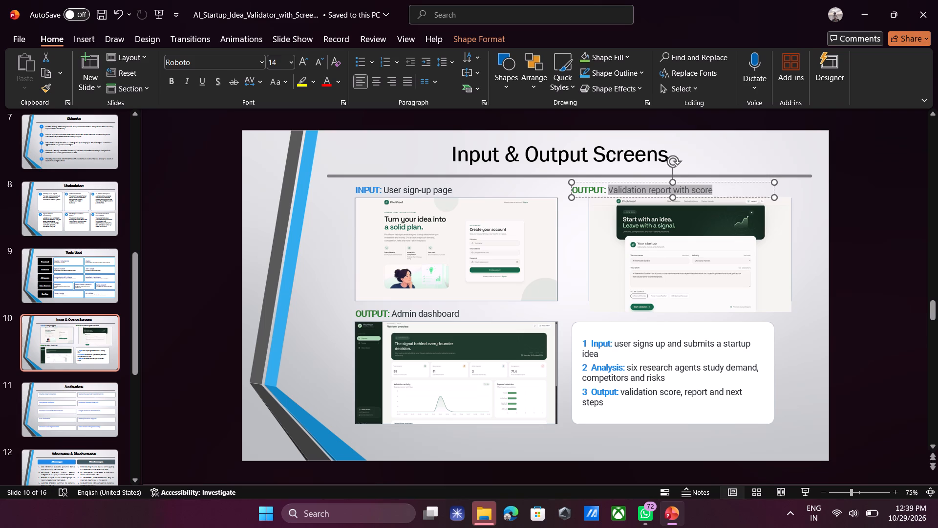
pyautogui.click(383, 311)
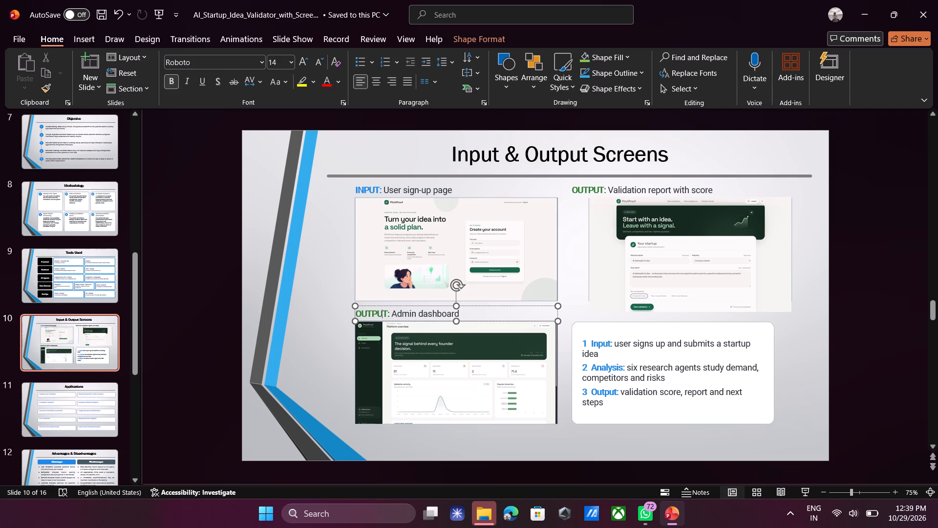
pyautogui.click(602, 189)
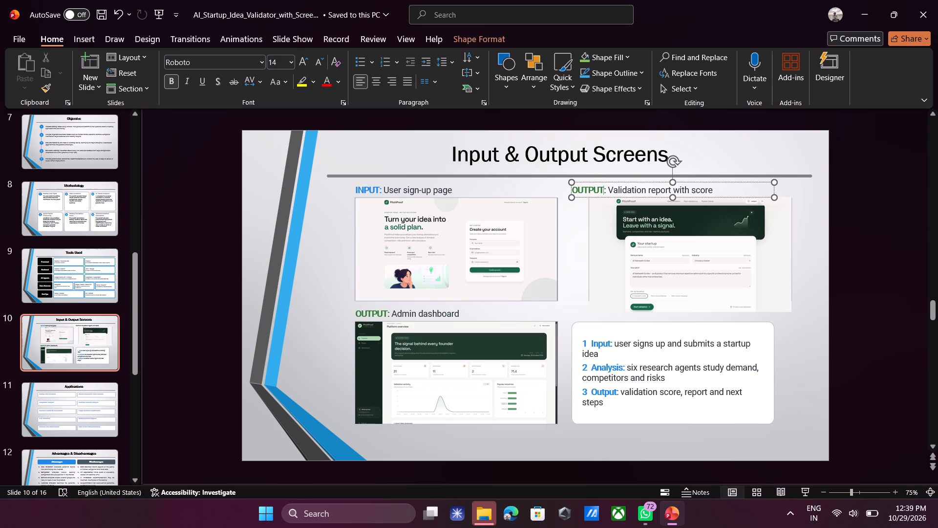
pyautogui.press('BackSpace')
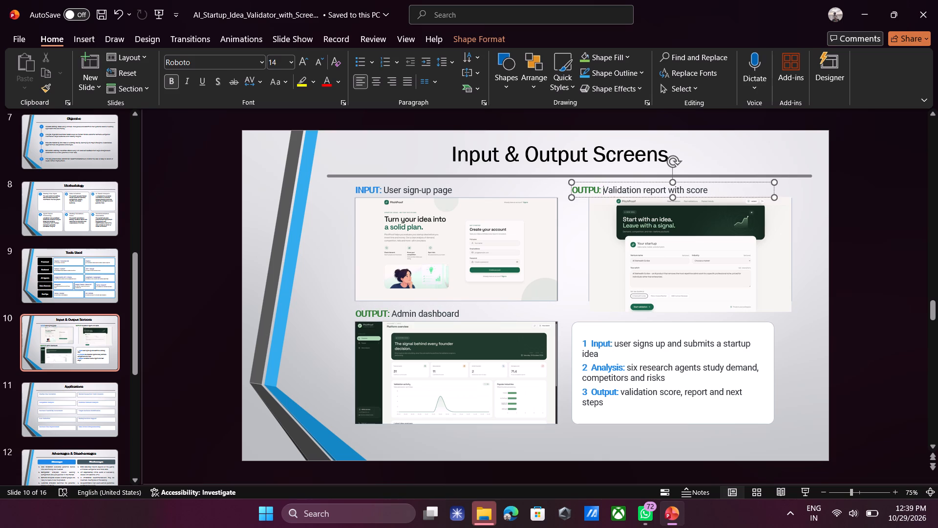
pyautogui.press('BackSpace')
pyautogui.press('BackSpace')
pyautogui.press('BackSpace')
pyautogui.press('BackSpace')
pyautogui.press('BackSpace')
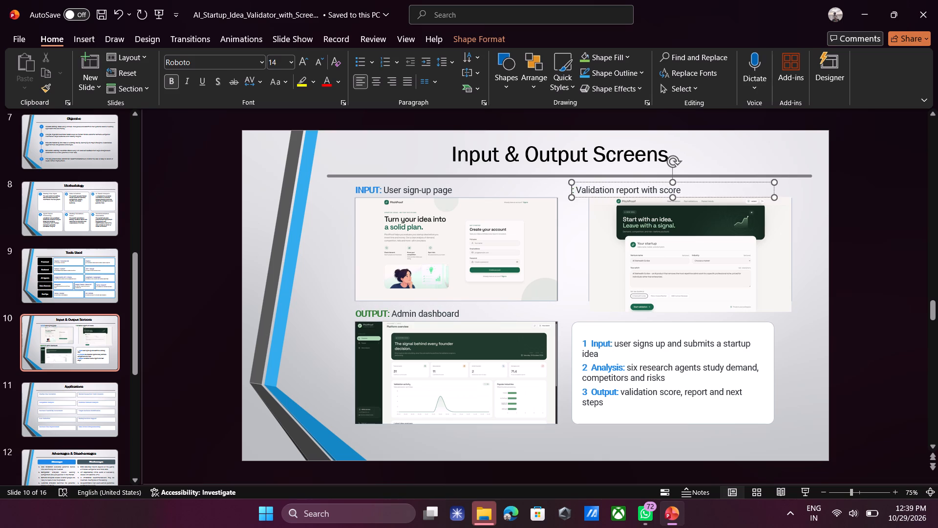
pyautogui.write('IN')
pyautogui.write('PUT')
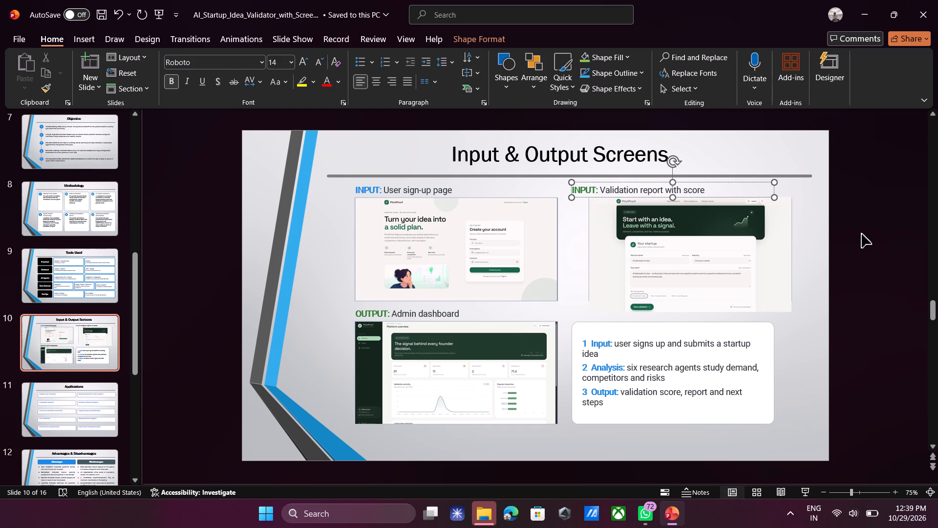
pyautogui.click(862, 234)
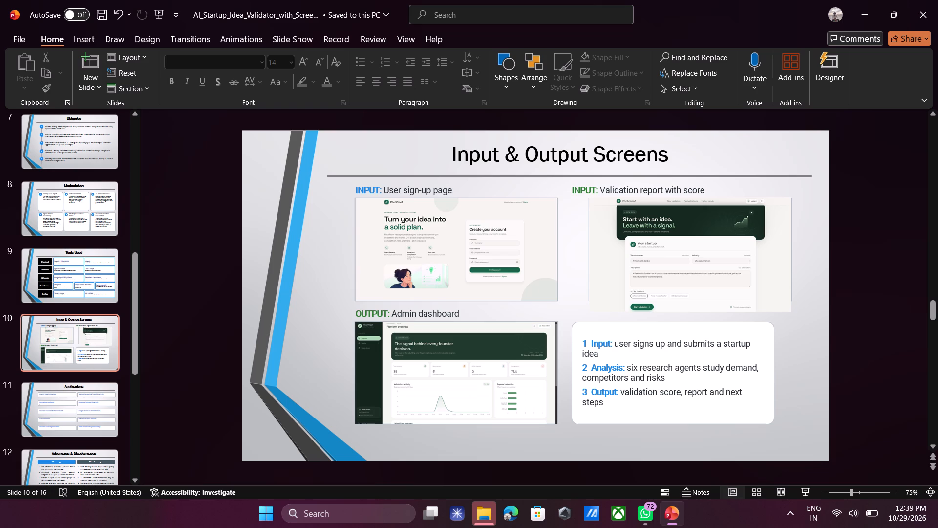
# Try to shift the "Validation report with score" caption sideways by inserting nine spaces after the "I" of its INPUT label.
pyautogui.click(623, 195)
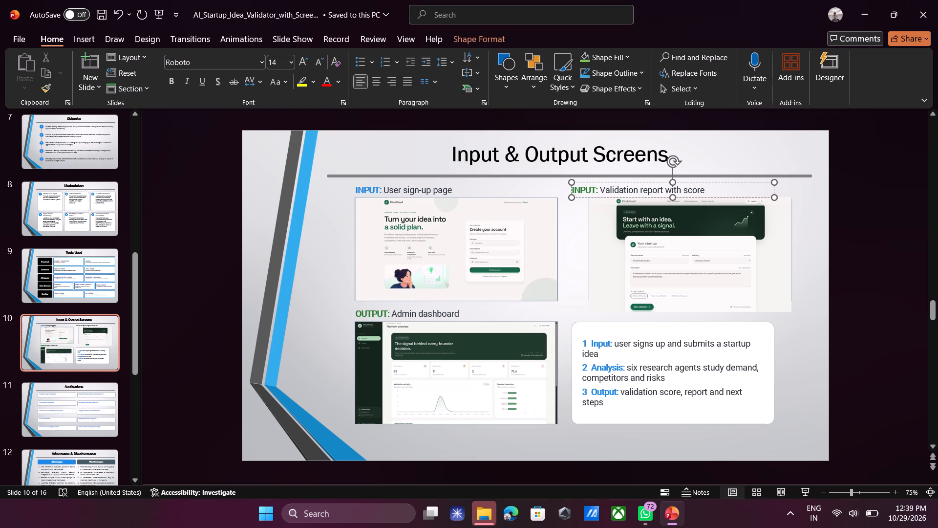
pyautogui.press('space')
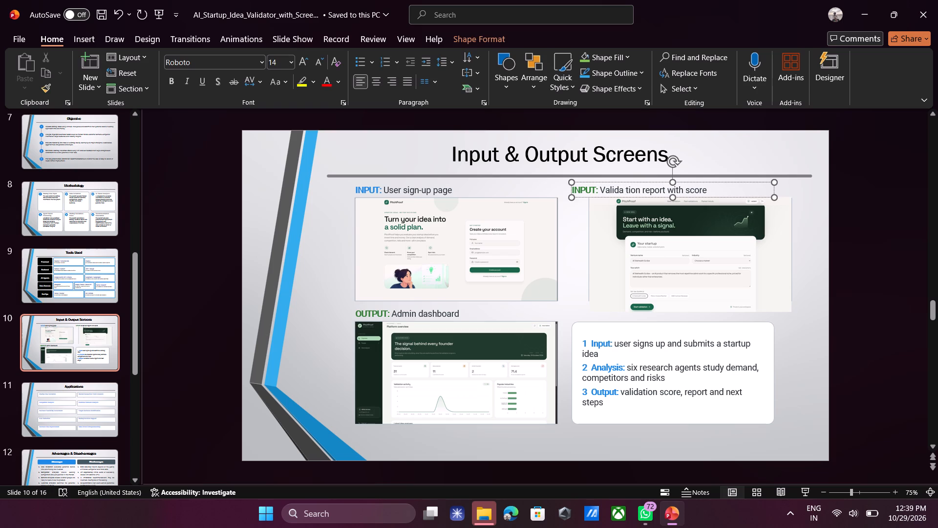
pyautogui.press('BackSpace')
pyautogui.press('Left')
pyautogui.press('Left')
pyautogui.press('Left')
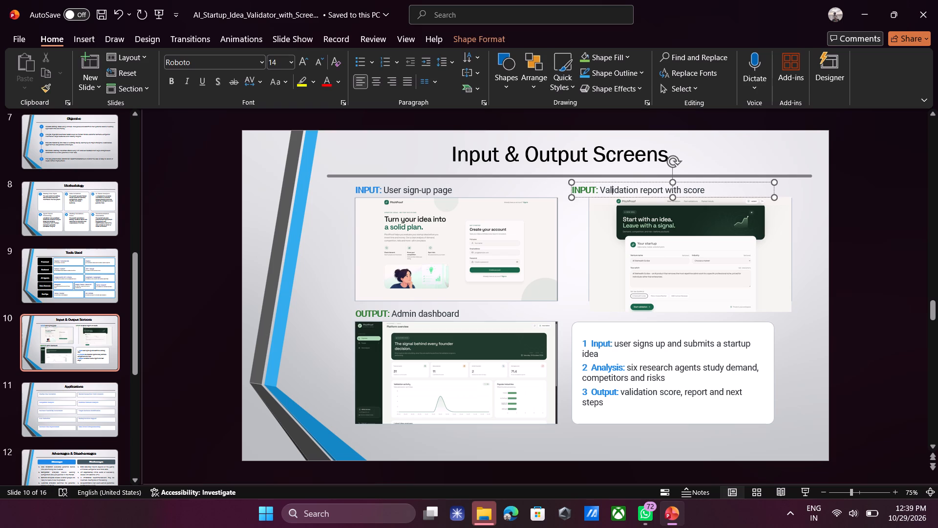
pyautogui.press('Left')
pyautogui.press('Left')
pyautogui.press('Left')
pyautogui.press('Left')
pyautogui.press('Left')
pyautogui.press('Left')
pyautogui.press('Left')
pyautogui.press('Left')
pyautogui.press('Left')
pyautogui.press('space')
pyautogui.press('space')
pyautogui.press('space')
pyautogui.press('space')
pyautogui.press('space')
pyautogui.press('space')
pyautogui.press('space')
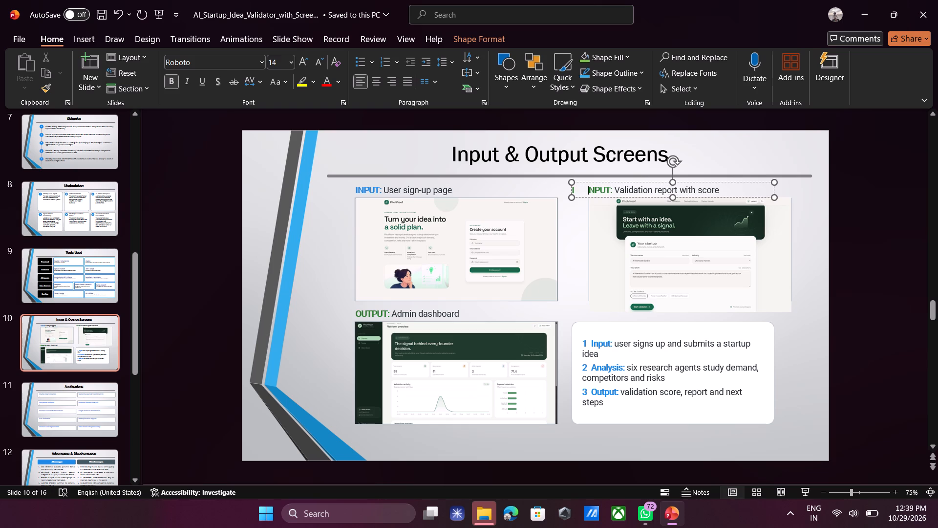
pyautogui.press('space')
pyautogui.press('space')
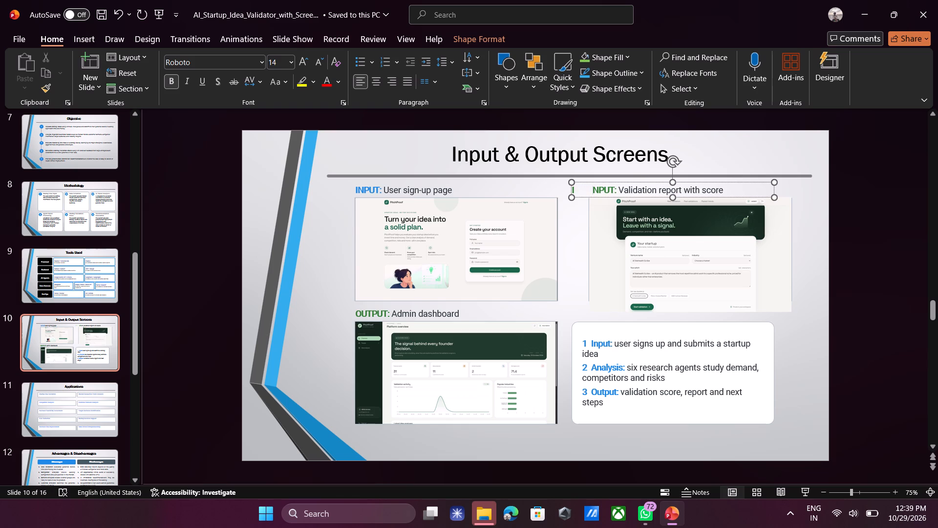
# Insert two leading spaces at the very start of the "Validation report with score" caption.
pyautogui.press('Left')
pyautogui.press('Left')
pyautogui.press('Left')
pyautogui.press('Left')
pyautogui.press('Left')
pyautogui.press('Left')
pyautogui.press('Left')
pyautogui.press('Left')
pyautogui.press('Left')
pyautogui.press('Left')
pyautogui.press('Left')
pyautogui.press('space')
pyautogui.press('space')
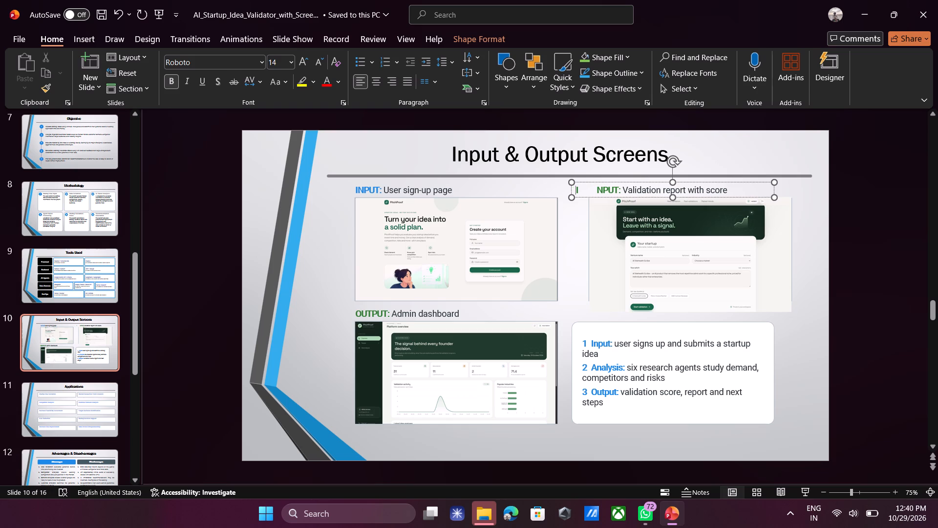
# Remove the stray spaces inside the "Validation report with score" caption's label so it reads INPUT as one word.
pyautogui.click(595, 191)
pyautogui.press('i')
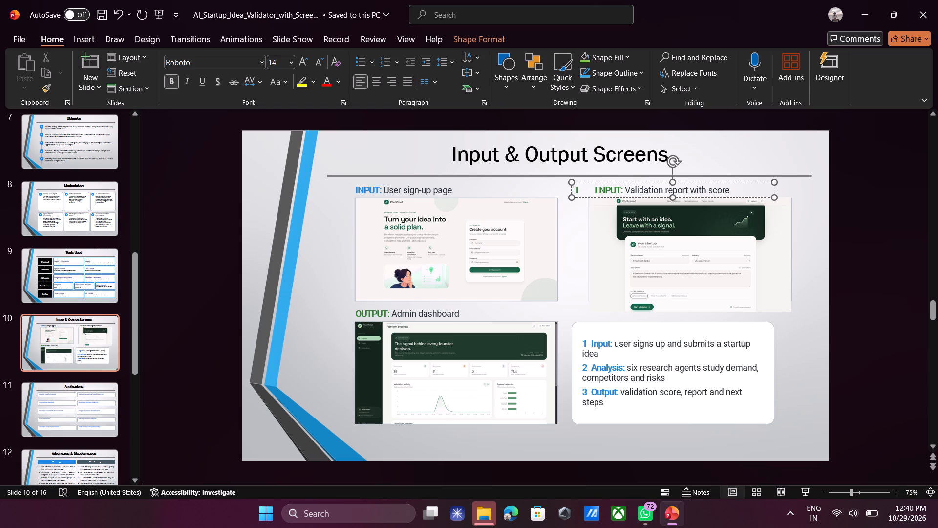
pyautogui.press('BackSpace')
pyautogui.press('BackSpace')
pyautogui.press('BackSpace')
pyautogui.press('BackSpace')
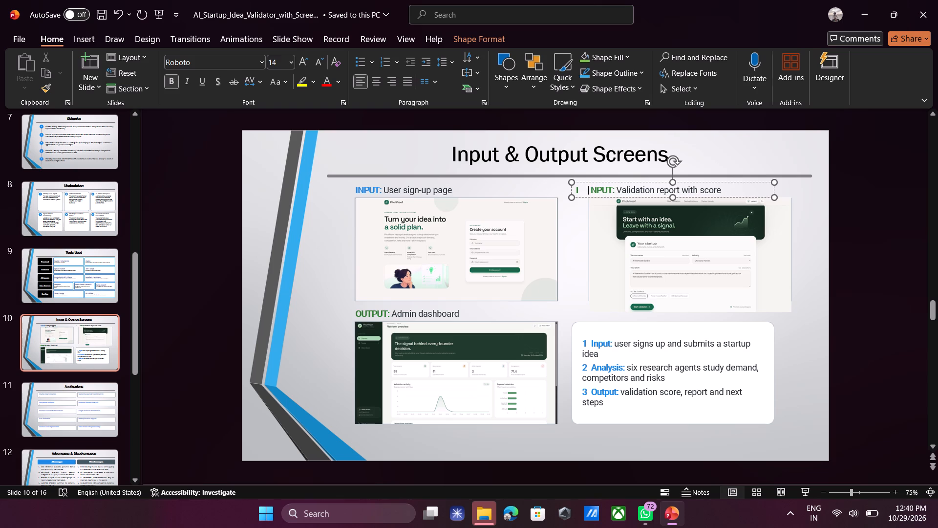
pyautogui.press('BackSpace')
pyautogui.press('BackSpace')
pyautogui.press('BackSpace')
pyautogui.press('BackSpace')
pyautogui.press('BackSpace')
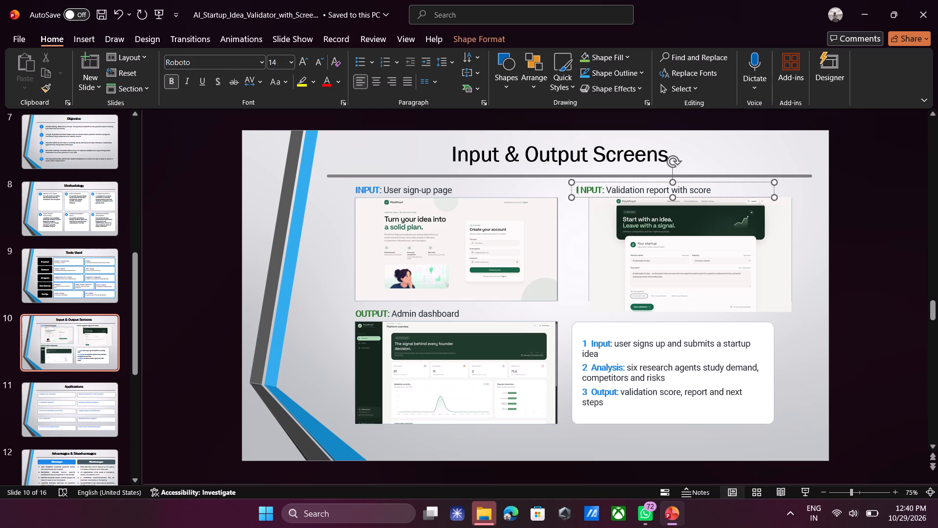
pyautogui.press('Right')
pyautogui.press('BackSpace')
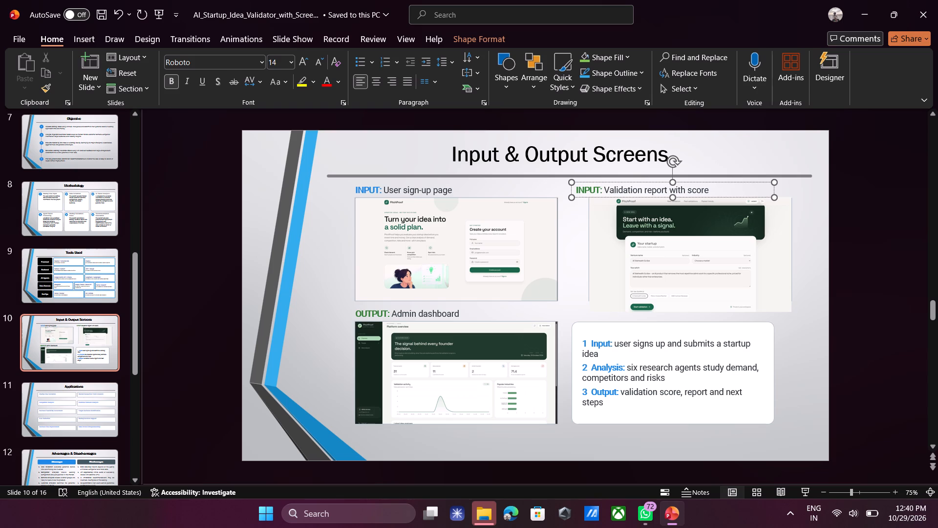
# Add four more spaces before INPUT so the caption lines up with the edge of the picture below it.
pyautogui.press('Left')
pyautogui.press('space')
pyautogui.press('space')
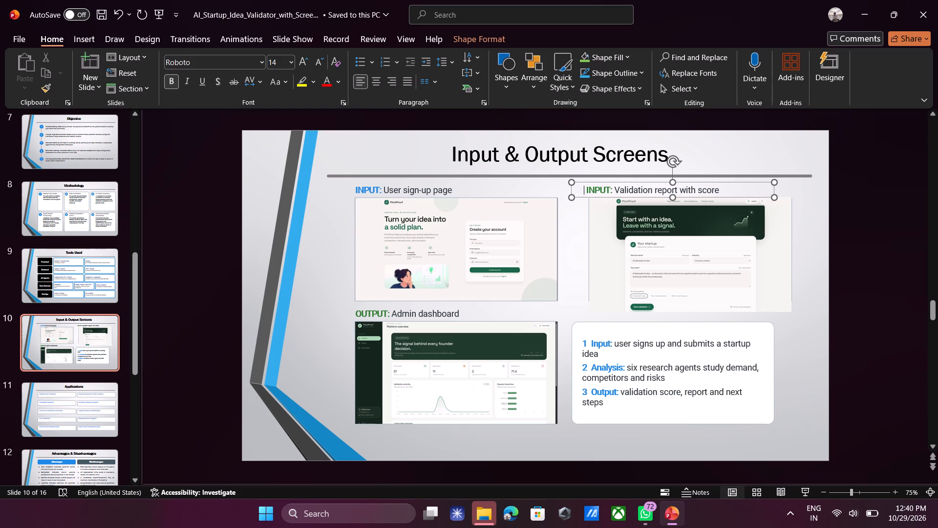
pyautogui.press('space')
pyautogui.press('space')
pyautogui.click(898, 181)
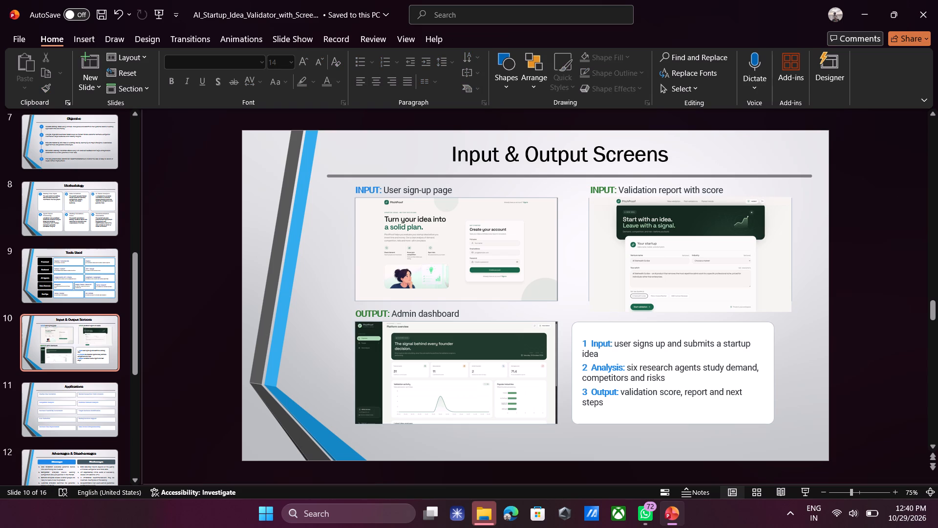
# Separate the stacked pictures by moving the PitchProof screenshot up toward the title and the validation report picture down behind the numbered text box.
pyautogui.moveTo(626, 234); pyautogui.dragTo(556, 198)
pyautogui.moveTo(762, 254); pyautogui.dragTo(750, 281)
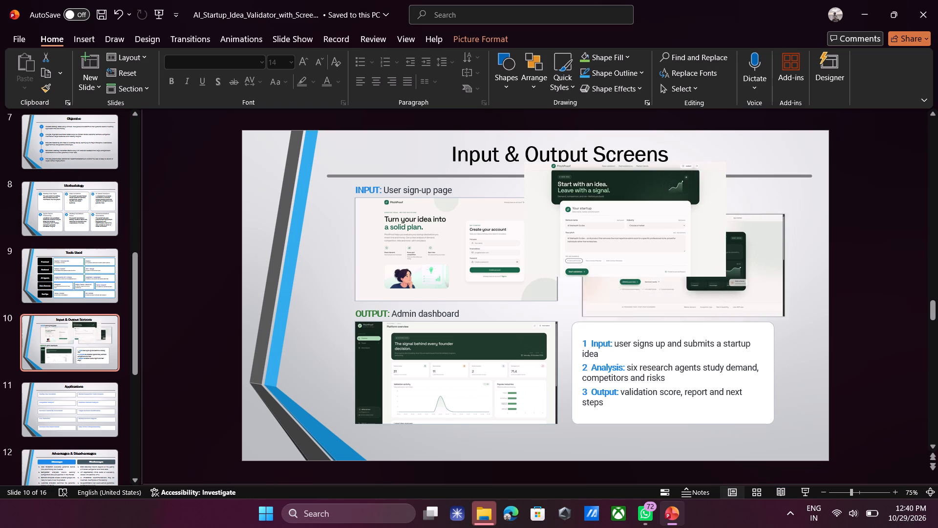
pyautogui.moveTo(750, 281); pyautogui.dragTo(734, 325)
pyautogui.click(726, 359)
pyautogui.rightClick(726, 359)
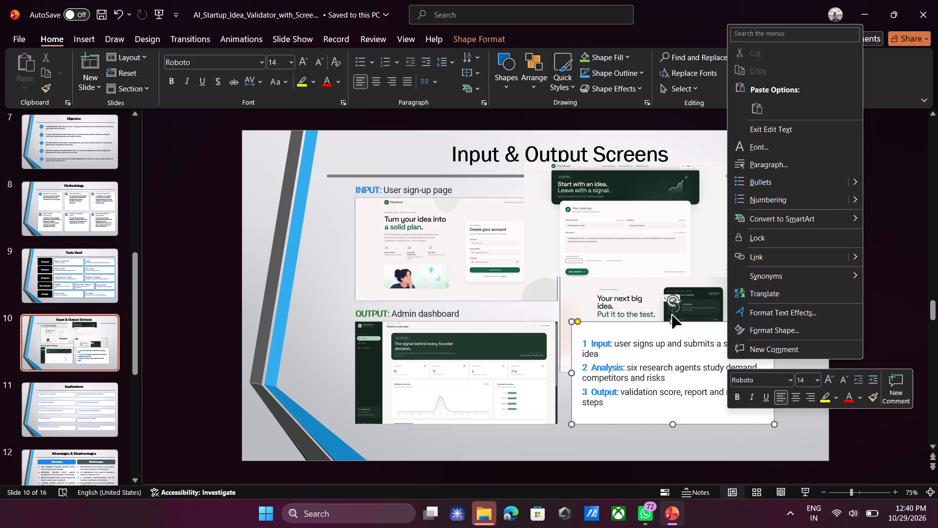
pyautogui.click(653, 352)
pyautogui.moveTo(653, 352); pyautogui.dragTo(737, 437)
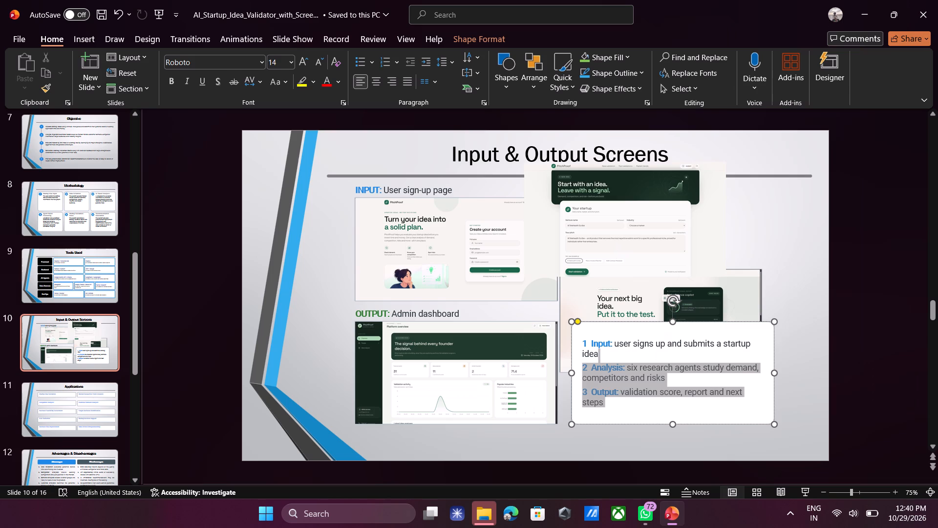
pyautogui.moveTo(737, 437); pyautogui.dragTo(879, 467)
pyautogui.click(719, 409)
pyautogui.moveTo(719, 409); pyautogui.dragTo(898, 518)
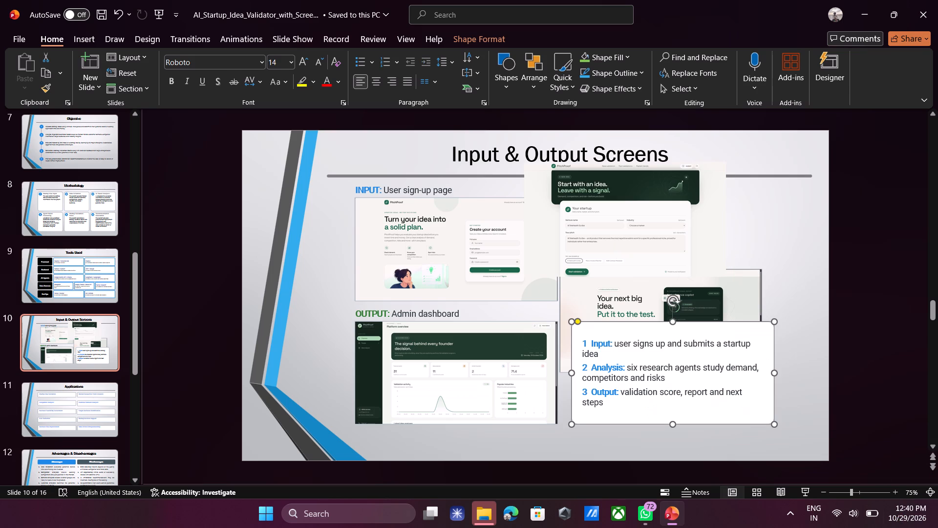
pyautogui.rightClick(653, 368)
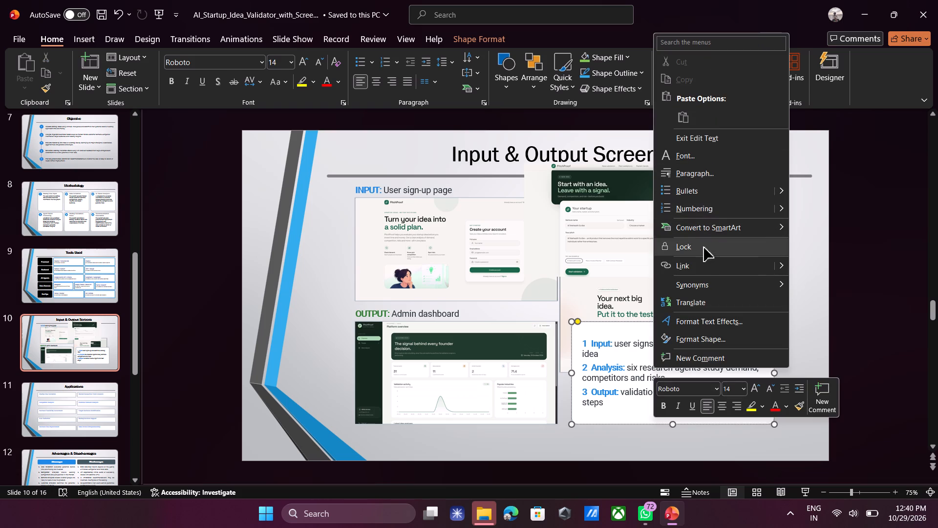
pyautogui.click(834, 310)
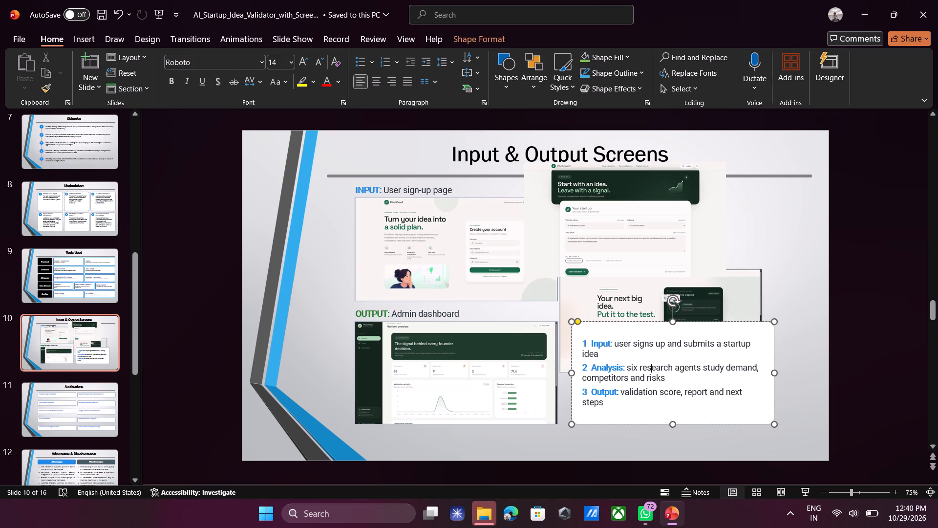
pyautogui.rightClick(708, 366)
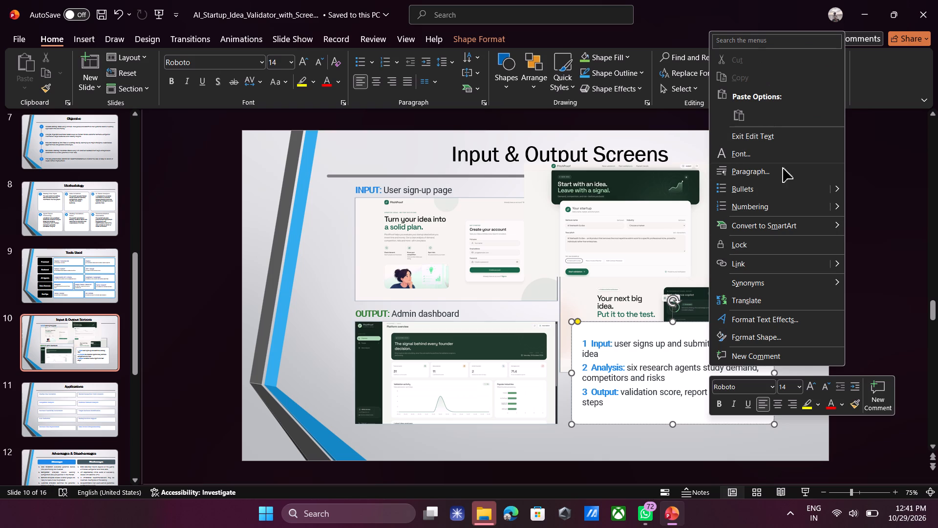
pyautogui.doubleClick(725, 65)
# Make the numbered Input/Analysis/Output text box narrower and slightly taller, so its three items wrap within the smaller width.
pyautogui.click(774, 426)
pyautogui.moveTo(774, 426); pyautogui.dragTo(698, 398)
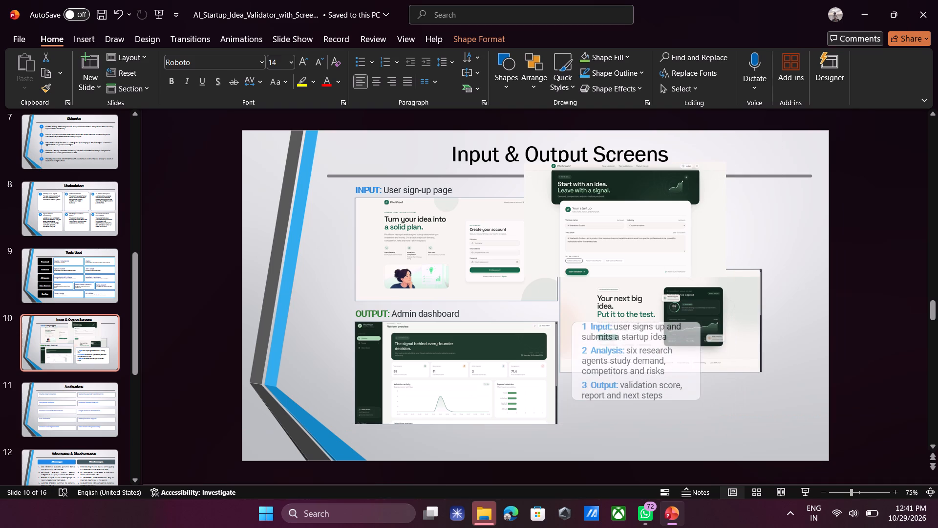
pyautogui.moveTo(698, 398); pyautogui.dragTo(724, 388)
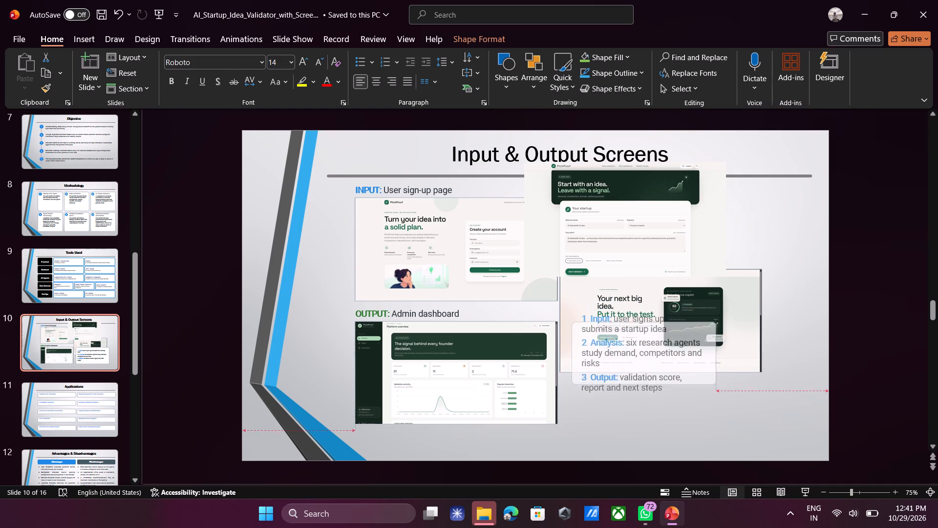
pyautogui.moveTo(724, 388); pyautogui.dragTo(733, 427)
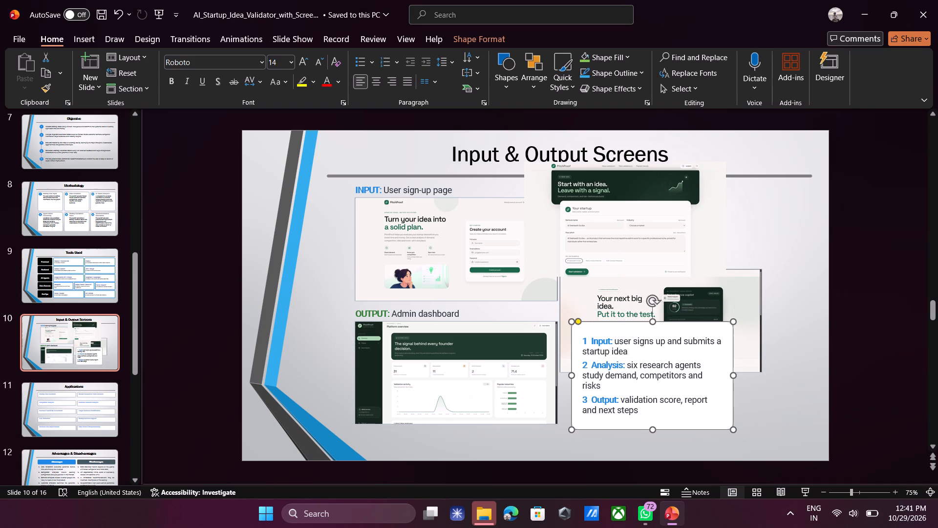
pyautogui.click(651, 302)
# Move the numbered text box up behind the startup-form screenshot, freeing the space beside the Admin dashboard picture.
pyautogui.moveTo(642, 351); pyautogui.dragTo(676, 322)
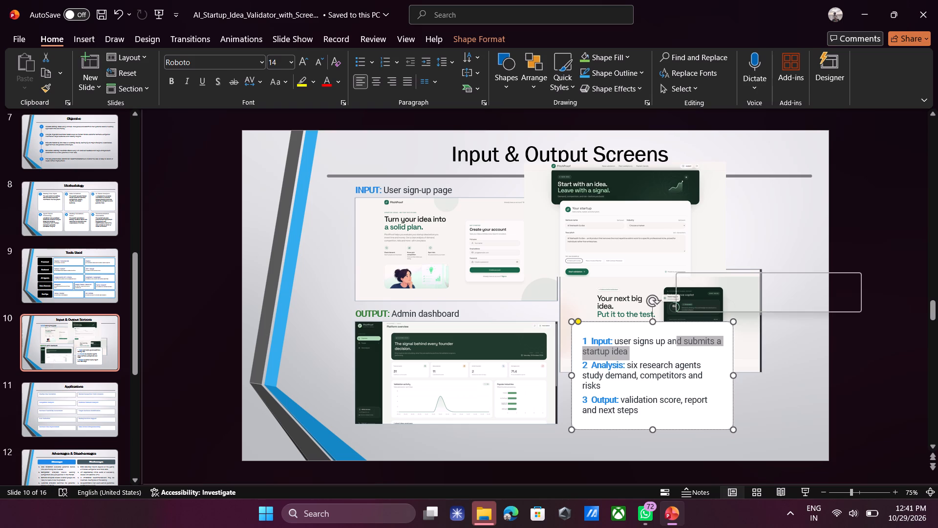
pyautogui.click(691, 419)
pyautogui.moveTo(691, 419); pyautogui.dragTo(713, 340)
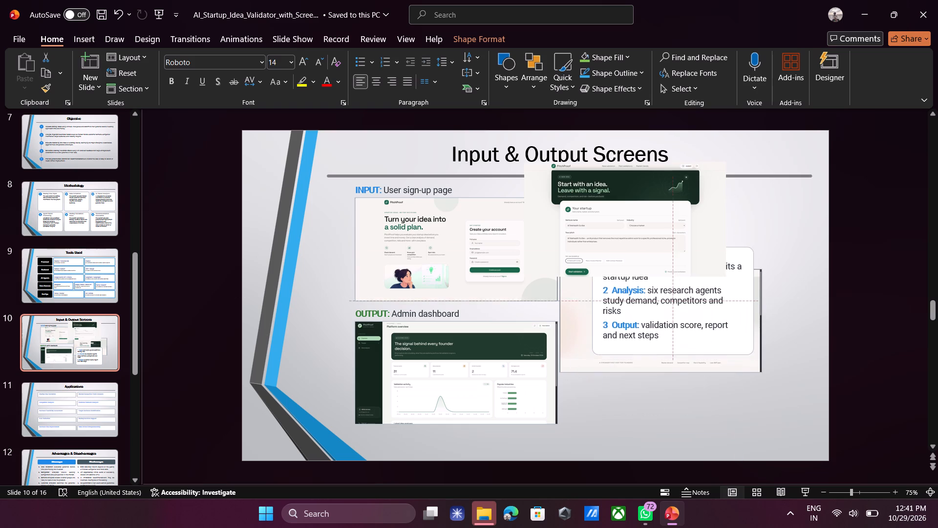
pyautogui.moveTo(713, 340); pyautogui.dragTo(700, 245)
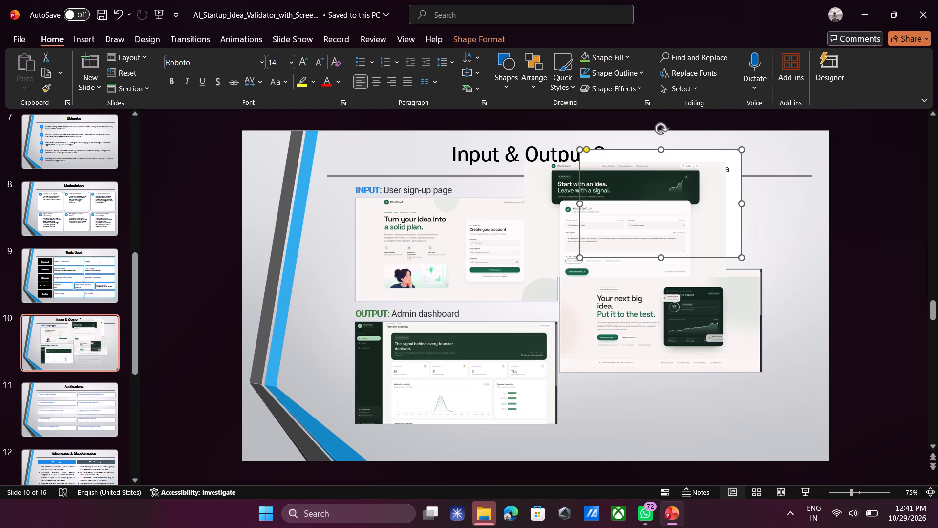
# Move the "Your next big idea" picture down beside the Admin dashboard picture, roughly level with its top edge.
pyautogui.moveTo(681, 323); pyautogui.dragTo(689, 383)
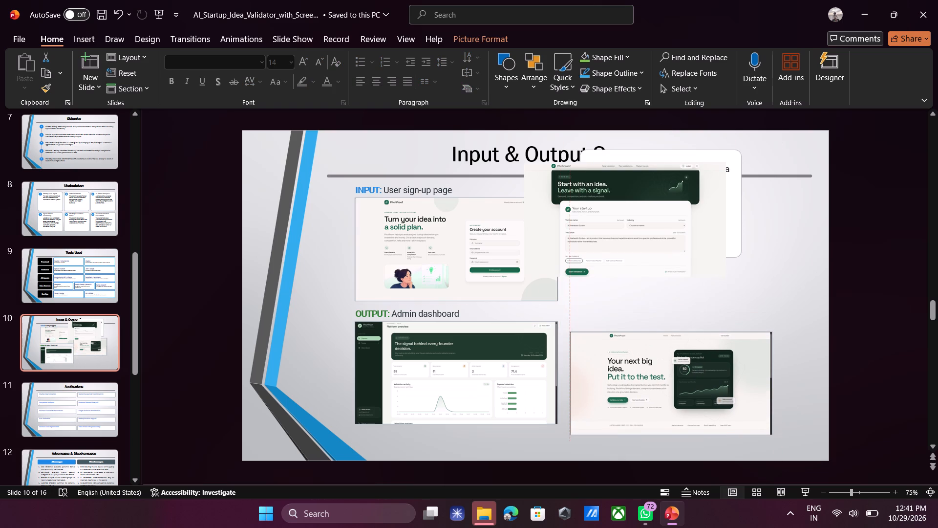
pyautogui.moveTo(689, 383); pyautogui.dragTo(692, 374)
pyautogui.scroll(-1, 692, 374)
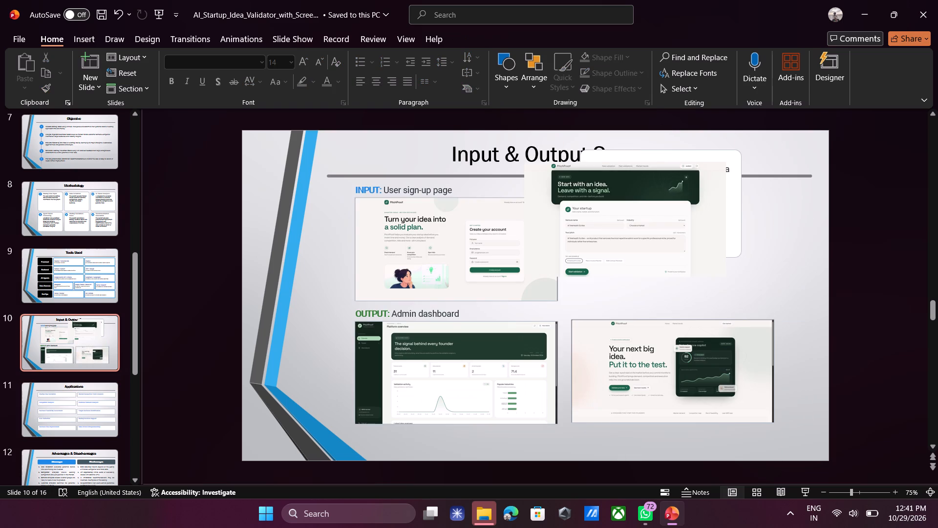
# Narrow the numbered text box further, keeping its height about the same.
pyautogui.click(733, 209)
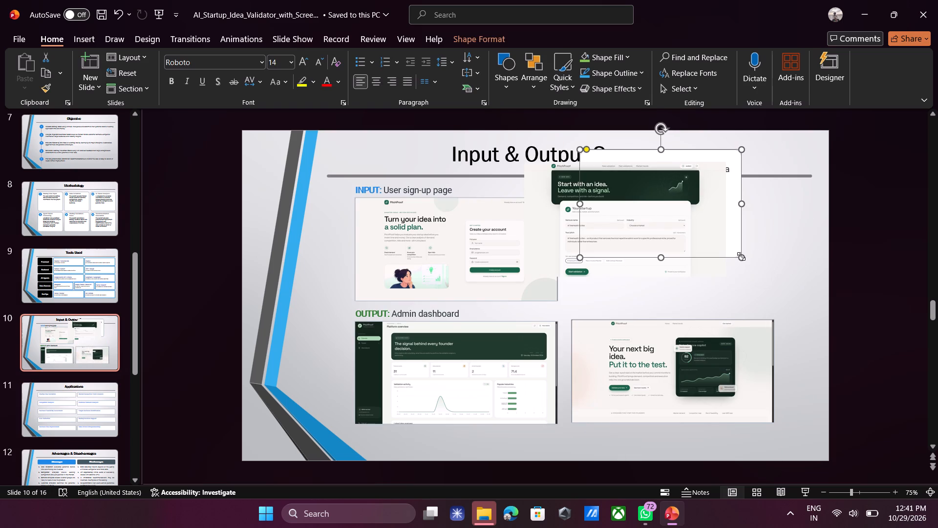
pyautogui.moveTo(741, 256); pyautogui.dragTo(682, 212)
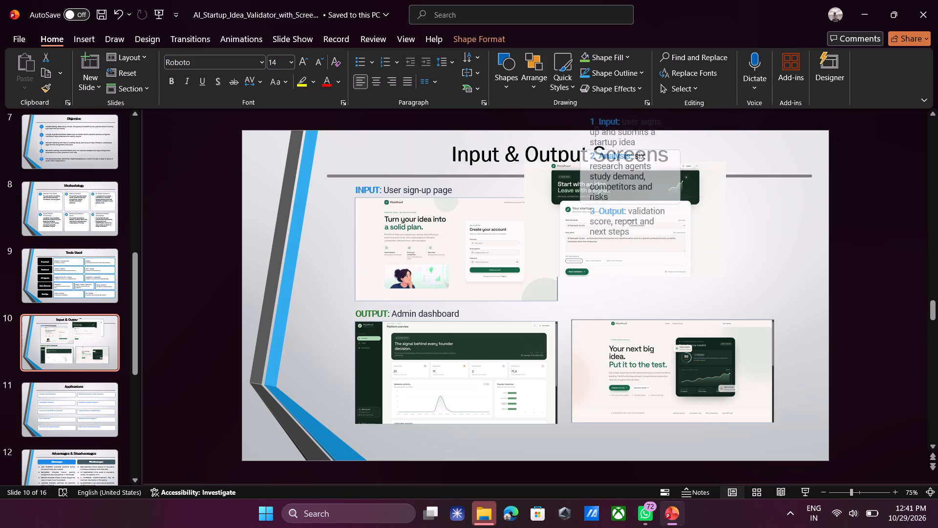
pyautogui.moveTo(682, 212); pyautogui.dragTo(692, 259)
# Lower the startup-form screenshot to the sign-up picture's top edge, shifting it partly over that picture to expose the numbered text box.
pyautogui.moveTo(674, 242); pyautogui.dragTo(677, 257)
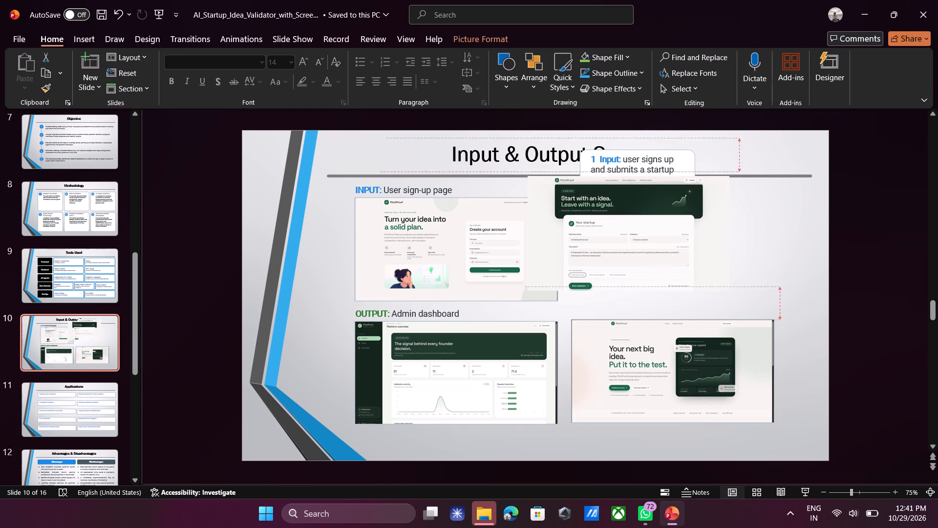
pyautogui.moveTo(677, 257); pyautogui.dragTo(641, 275)
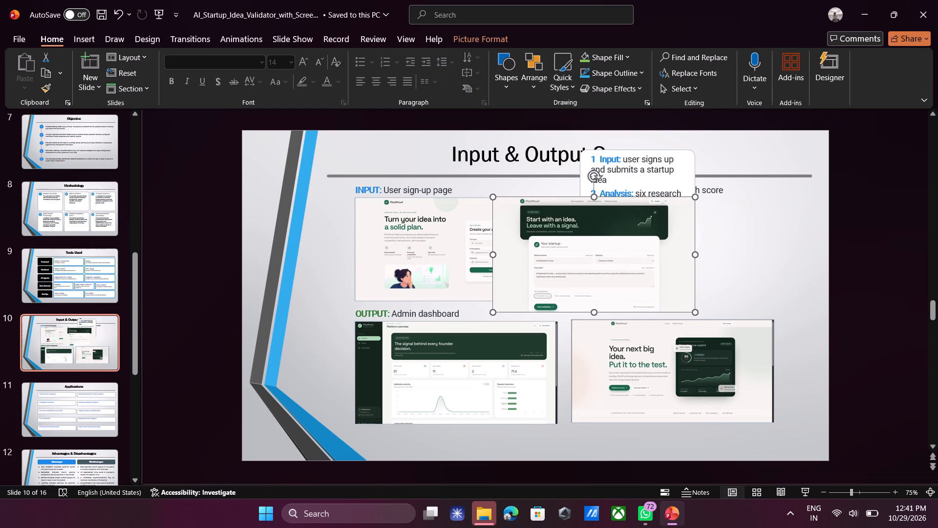
# Move the numbered text box down off the slide title and caption, placing it behind the startup-form screenshot.
pyautogui.click(655, 168)
pyautogui.moveTo(655, 168); pyautogui.dragTo(690, 226)
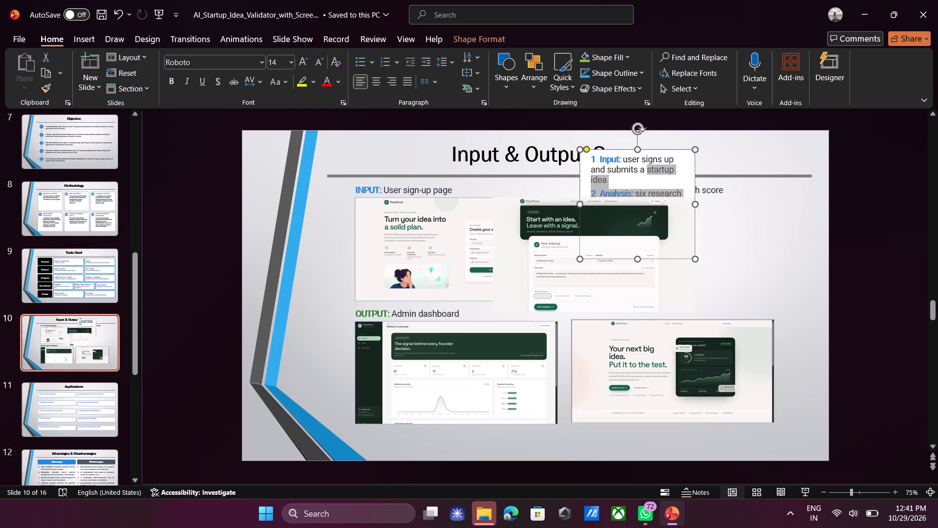
pyautogui.moveTo(690, 226); pyautogui.dragTo(689, 223)
pyautogui.click(681, 158)
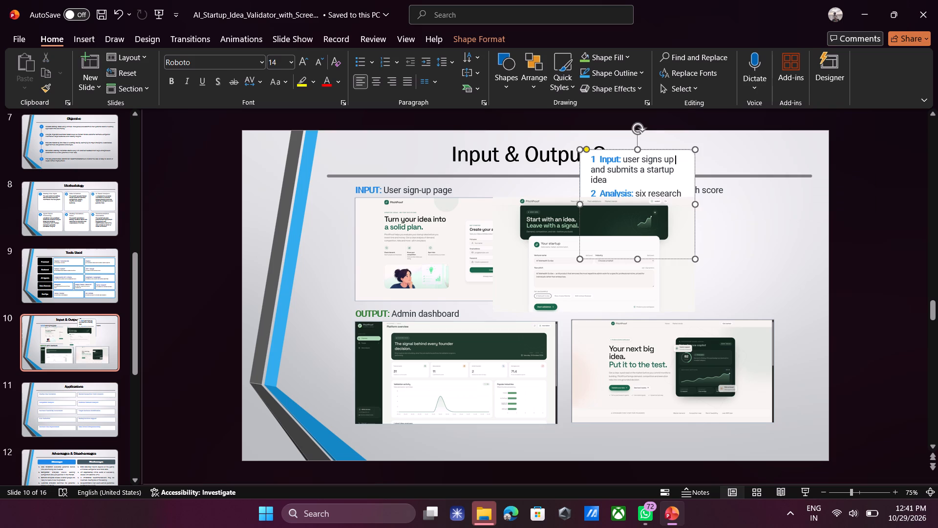
pyautogui.moveTo(691, 166); pyautogui.dragTo(714, 219)
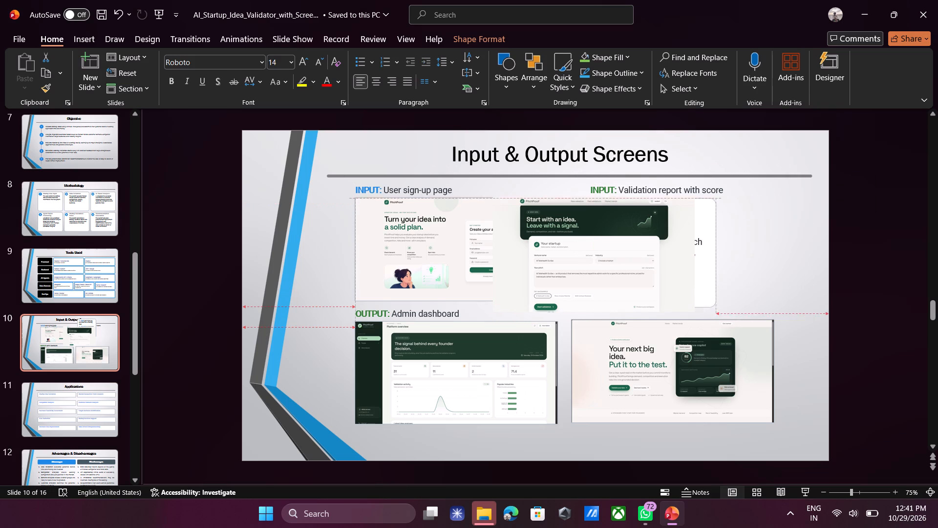
pyautogui.moveTo(714, 219); pyautogui.dragTo(711, 217)
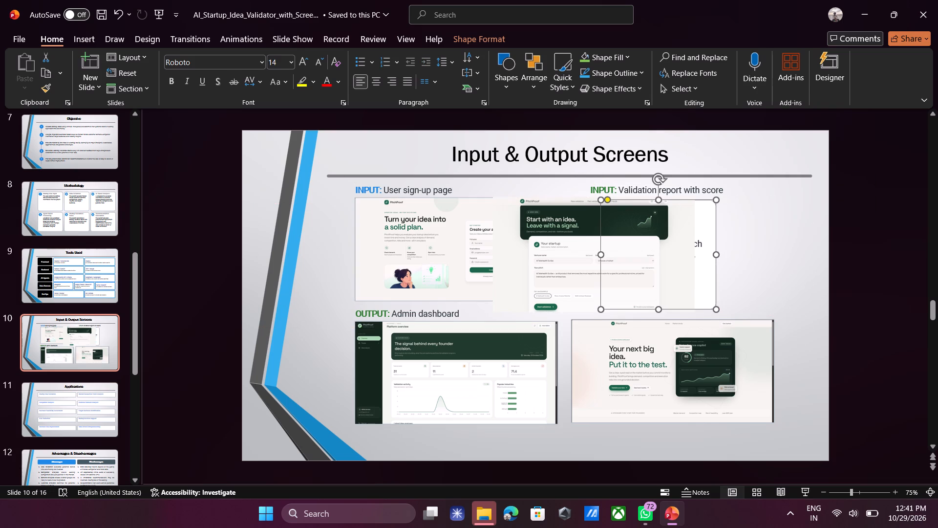
# Place the startup-form screenshot under the "Validation report with score" caption, beside the sign-up picture and above the "Your next big idea" picture.
pyautogui.click(647, 255)
pyautogui.moveTo(647, 255); pyautogui.dragTo(688, 253)
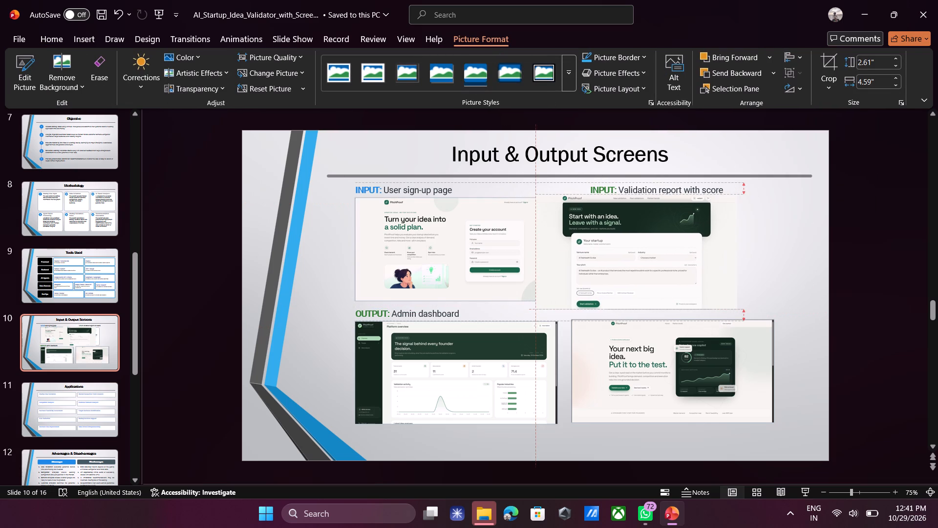
pyautogui.moveTo(688, 253); pyautogui.dragTo(704, 251)
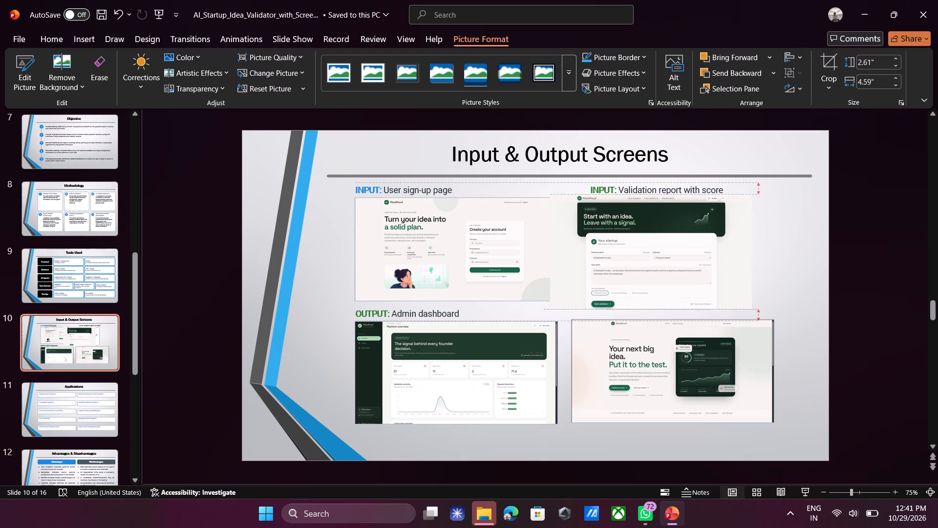
pyautogui.moveTo(704, 251); pyautogui.dragTo(716, 253)
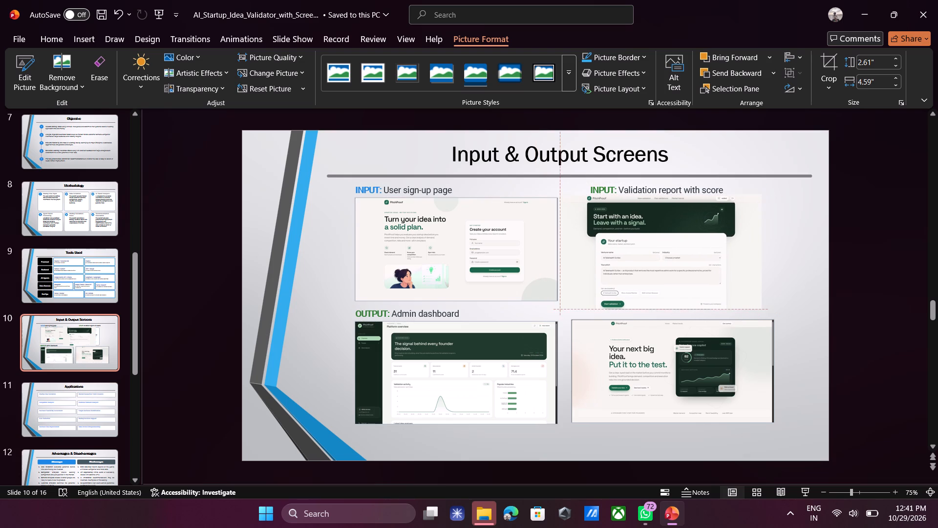
pyautogui.moveTo(716, 253); pyautogui.dragTo(722, 255)
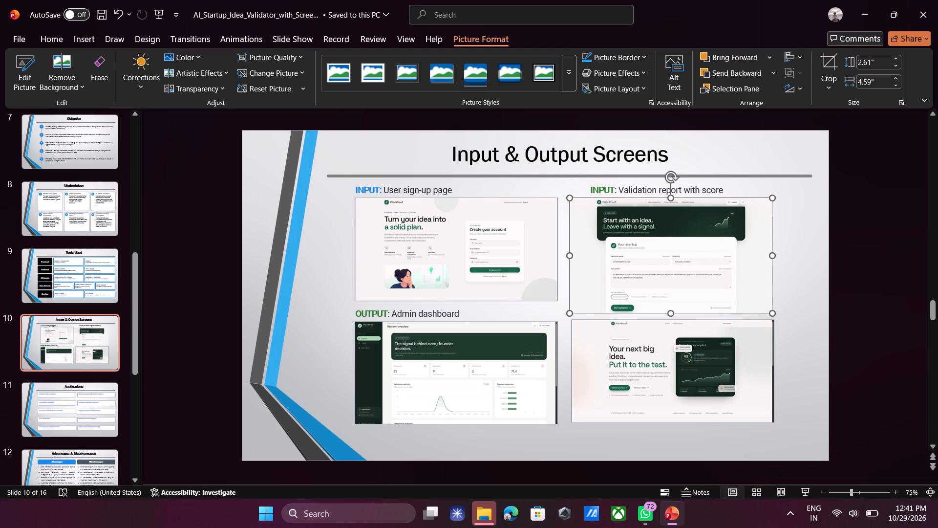
pyautogui.rightClick(575, 311)
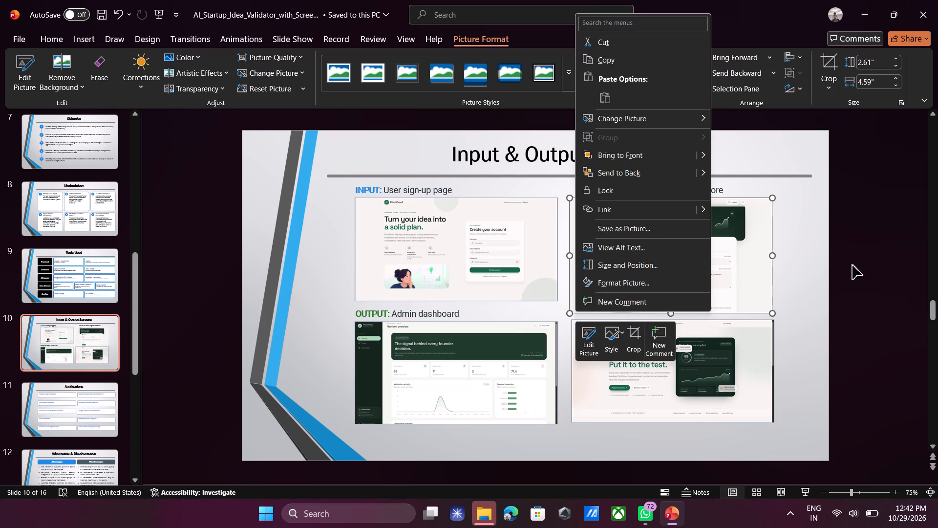
pyautogui.click(856, 264)
pyautogui.click(694, 374)
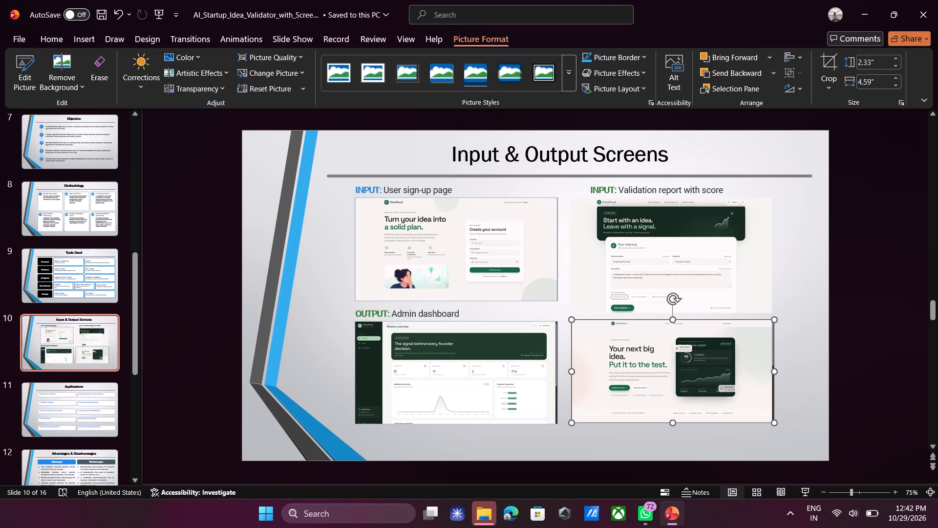
# On the title slide, insert "AI" after "AN" in the project subtitle, before "INTEGRATED MULTI-AGENT PLATFORM".
pyautogui.scroll(18, 553, 217)
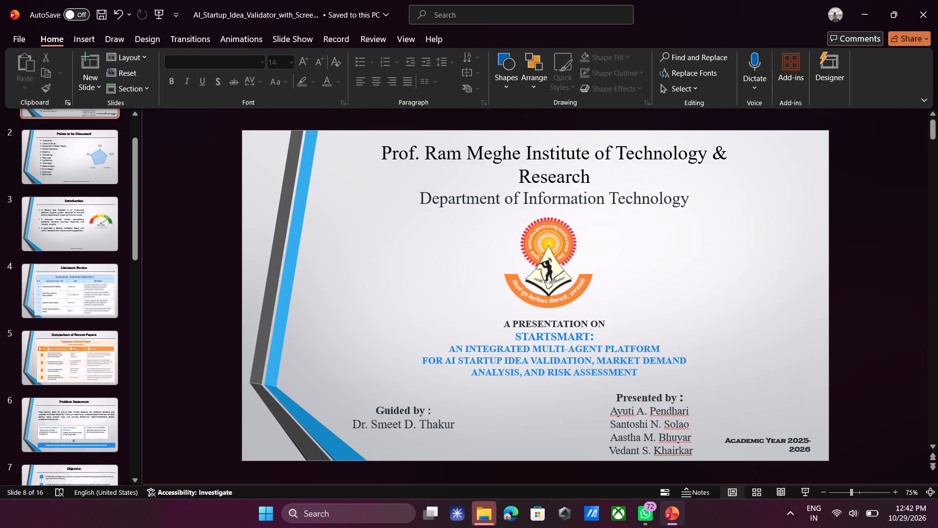
pyautogui.scroll(9, 553, 217)
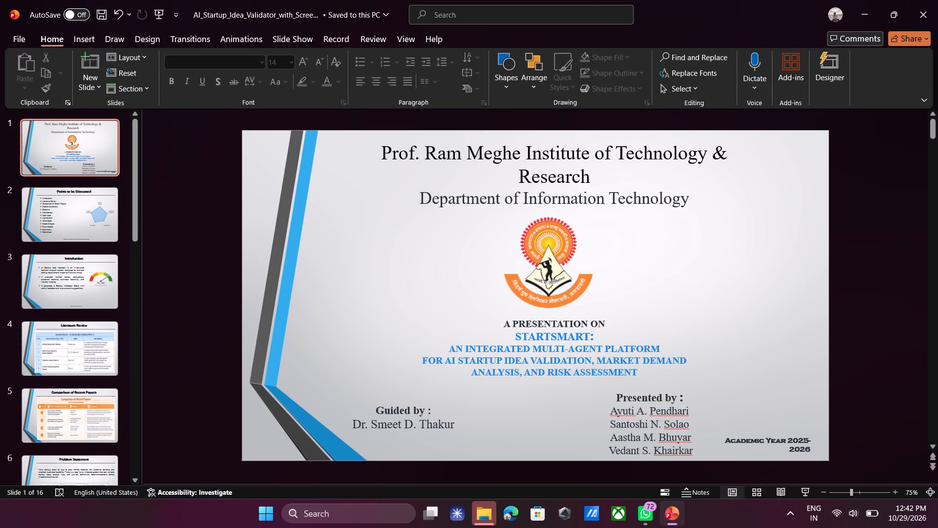
pyautogui.click(463, 349)
pyautogui.press('space')
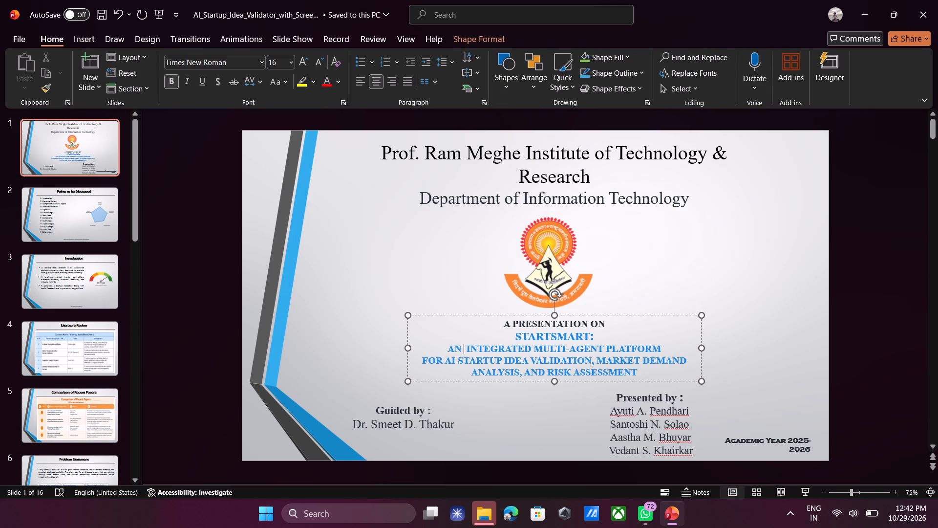
pyautogui.write('AI')
pyautogui.press('space')
pyautogui.press('space')
pyautogui.press('BackSpace')
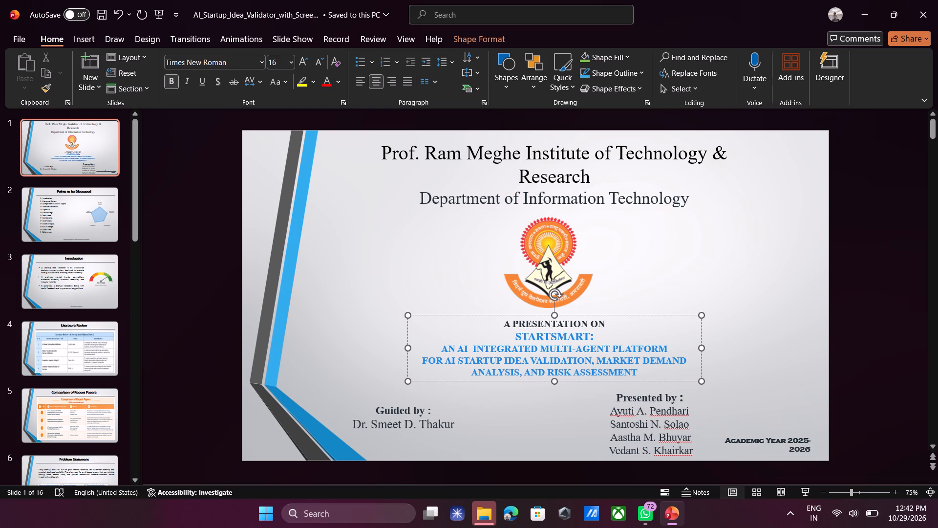
# In the title slide's project subtitle, delete "AI" before "STARTUP IDEA VALIDATION" and the comma after "ANALYSIS".
pyautogui.click(456, 362)
pyautogui.press('BackSpace')
pyautogui.press('BackSpace')
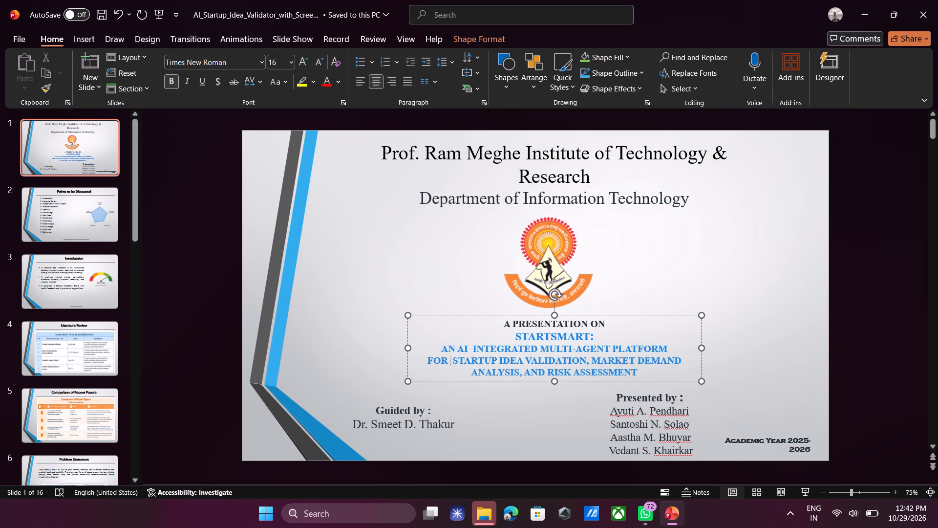
pyautogui.press('BackSpace')
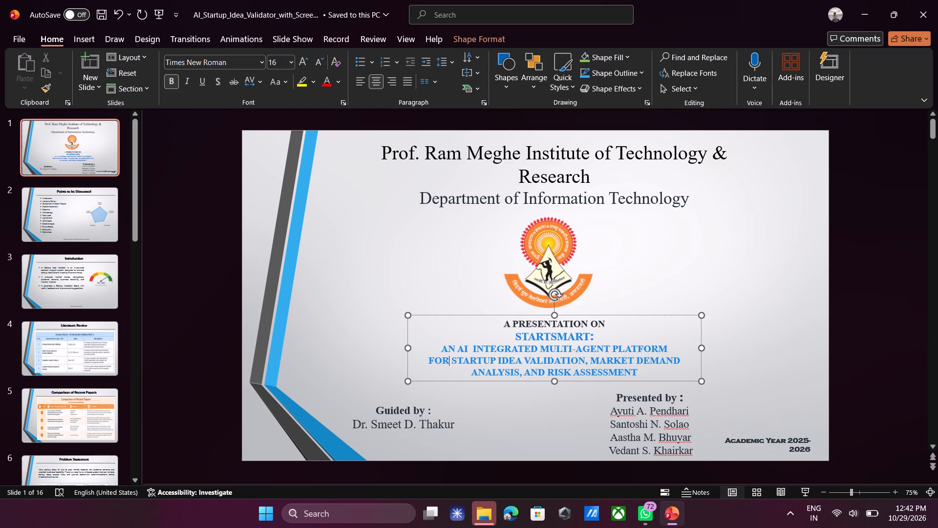
pyautogui.click(522, 374)
pyautogui.press('BackSpace')
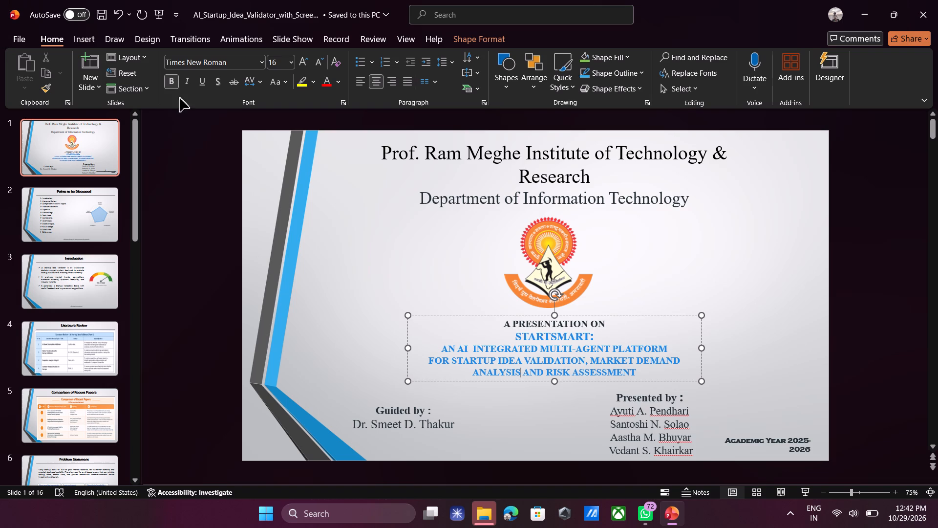
# Open the Backstage view with the presentation's file-management commands.
pyautogui.click(23, 37)
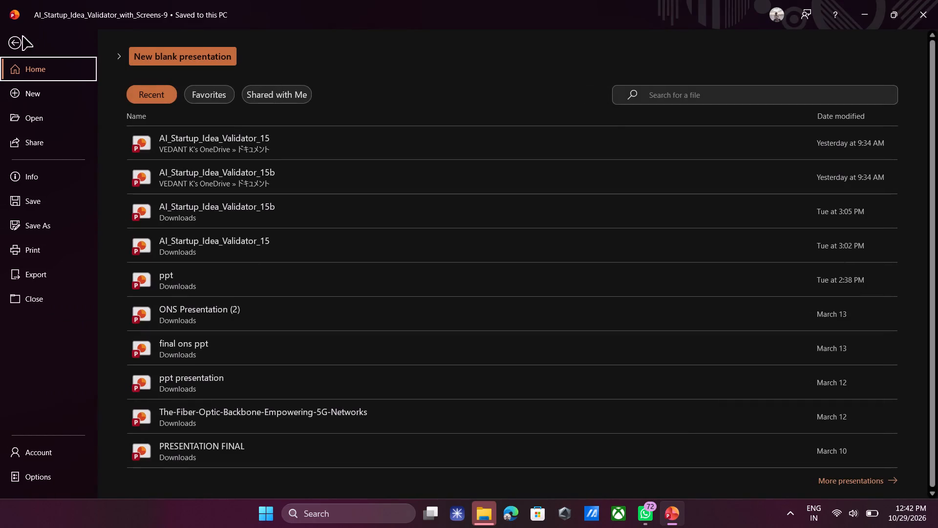
pyautogui.moveTo(595, 5); pyautogui.dragTo(109, 0)
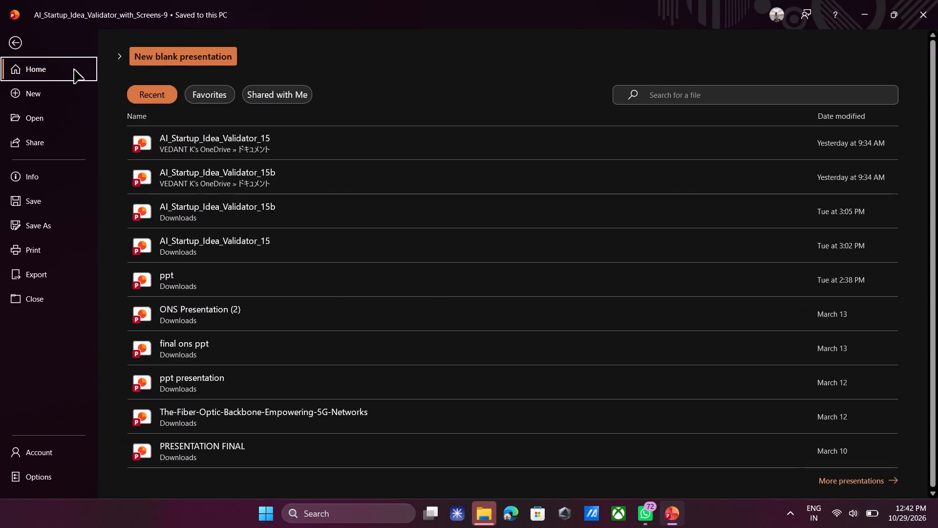
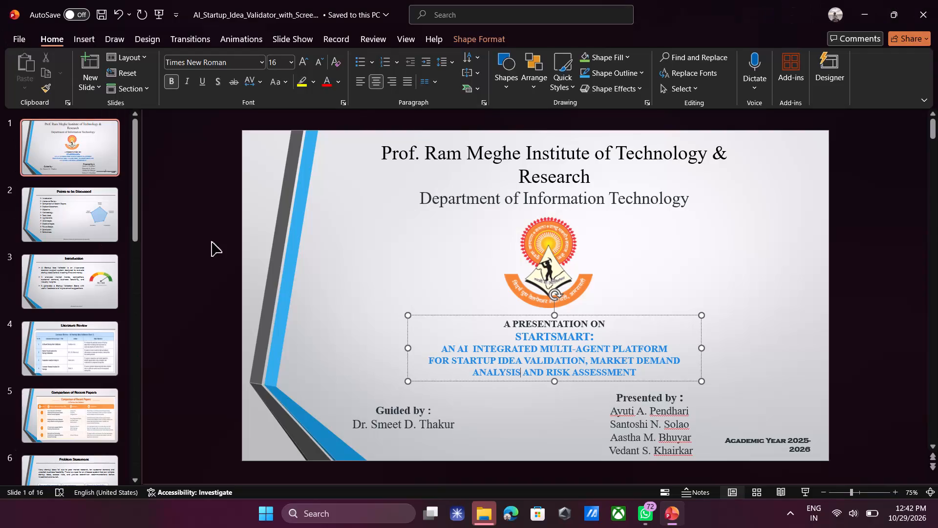
# Save the presentation and turn on AutoSave by uploading the file to OneDrive - Personal.
pyautogui.hotkey('ctrl', 's')
pyautogui.hotkey('ctrl', 's')
pyautogui.click(74, 13)
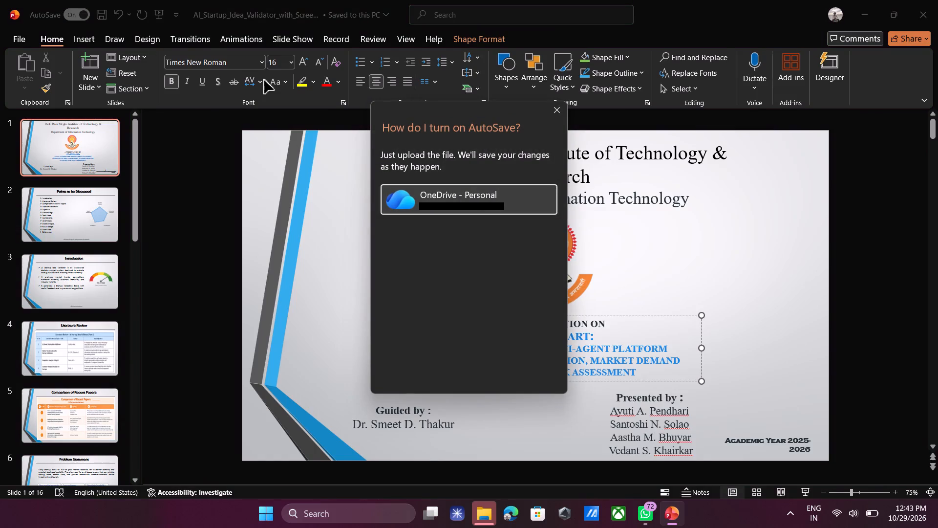
pyautogui.click(465, 205)
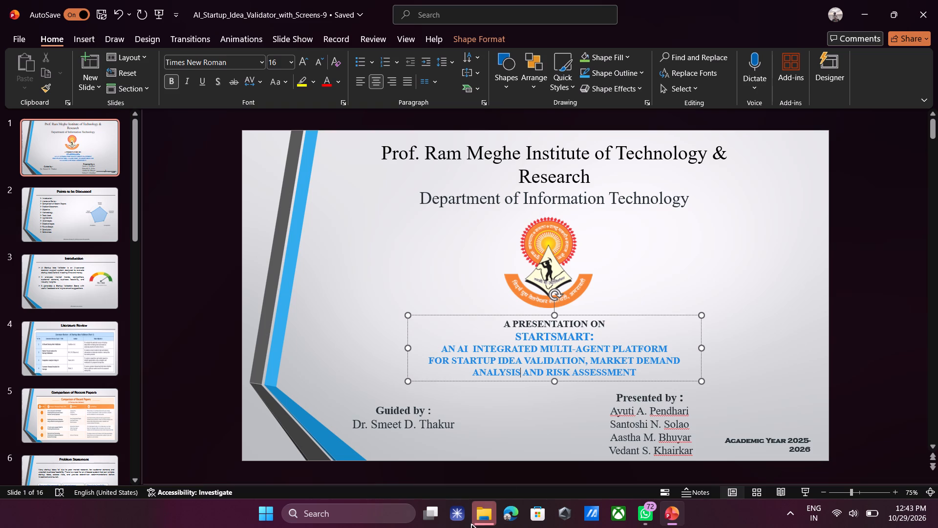
# Switch to File Explorer and open the OneDrive copy of AI_Startup_Idea_Validator_with_Screens-9 from the recent files.
pyautogui.click(490, 523)
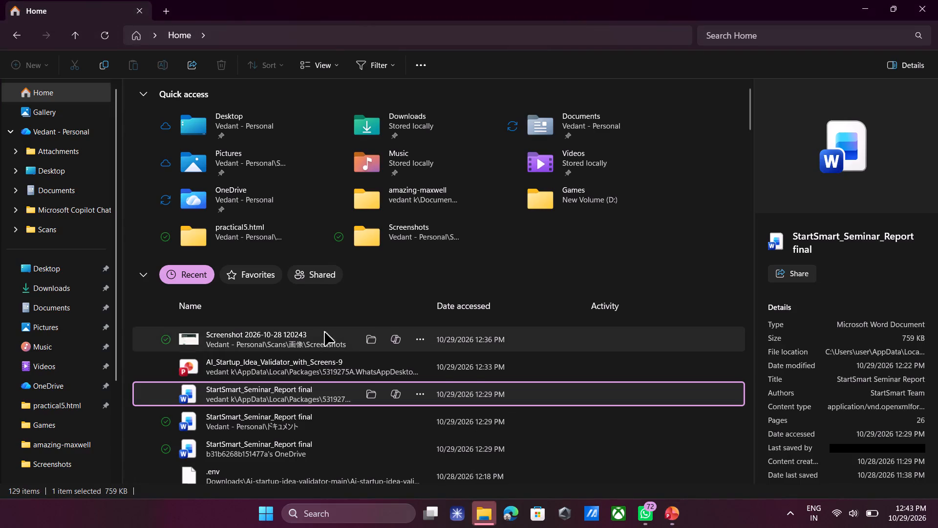
pyautogui.scroll(4, 325, 332)
pyautogui.click(51, 89)
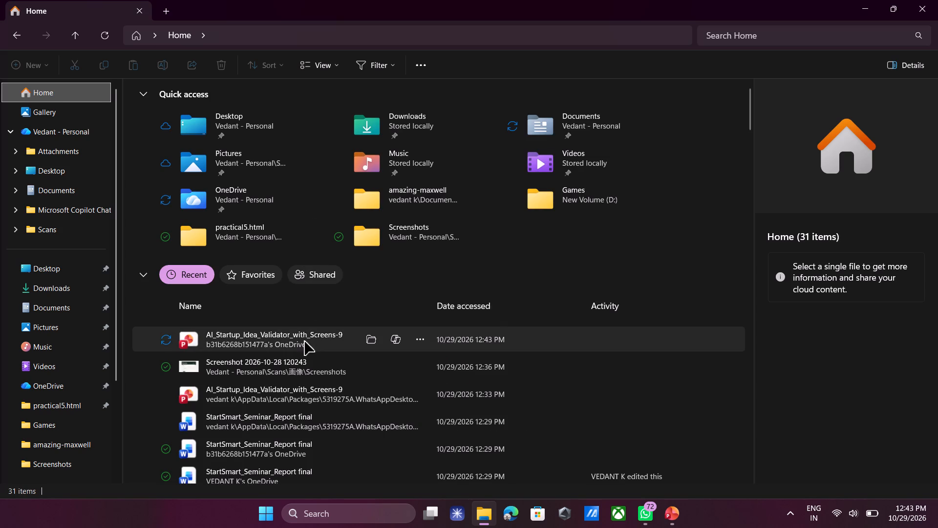
pyautogui.doubleClick(305, 342)
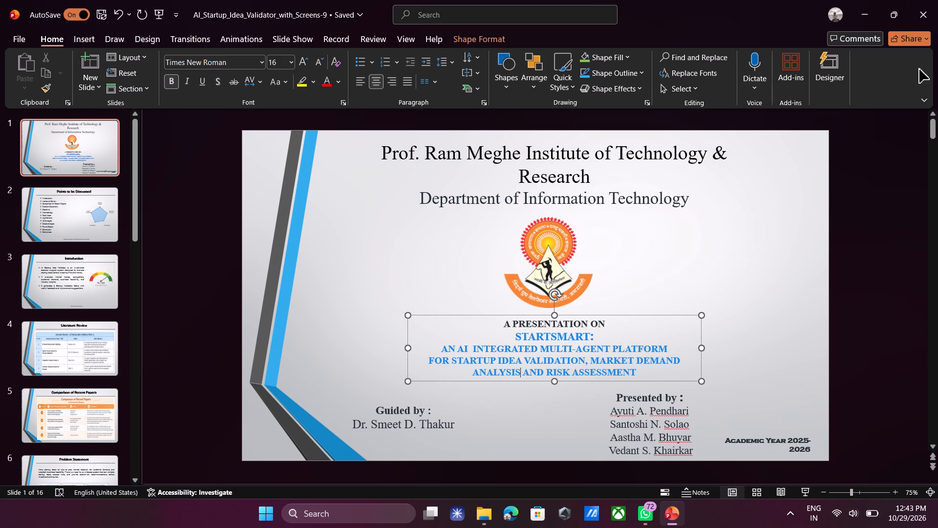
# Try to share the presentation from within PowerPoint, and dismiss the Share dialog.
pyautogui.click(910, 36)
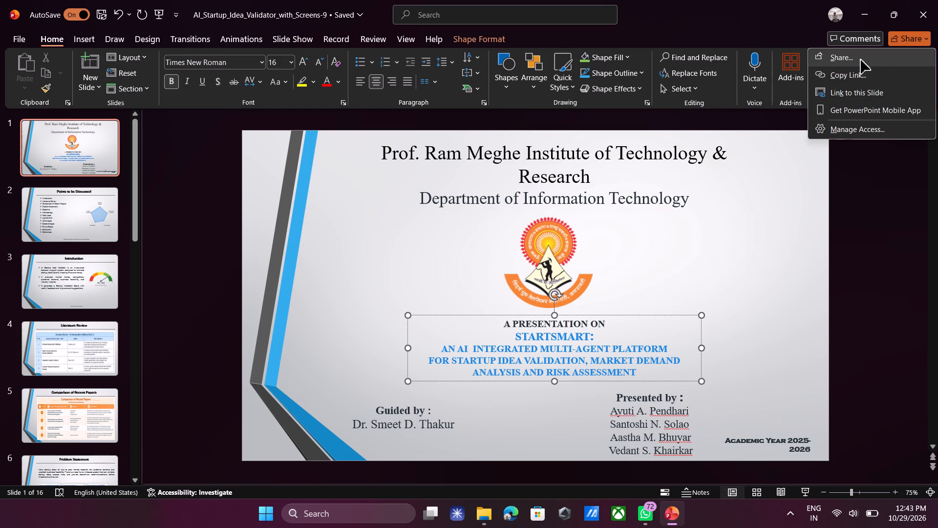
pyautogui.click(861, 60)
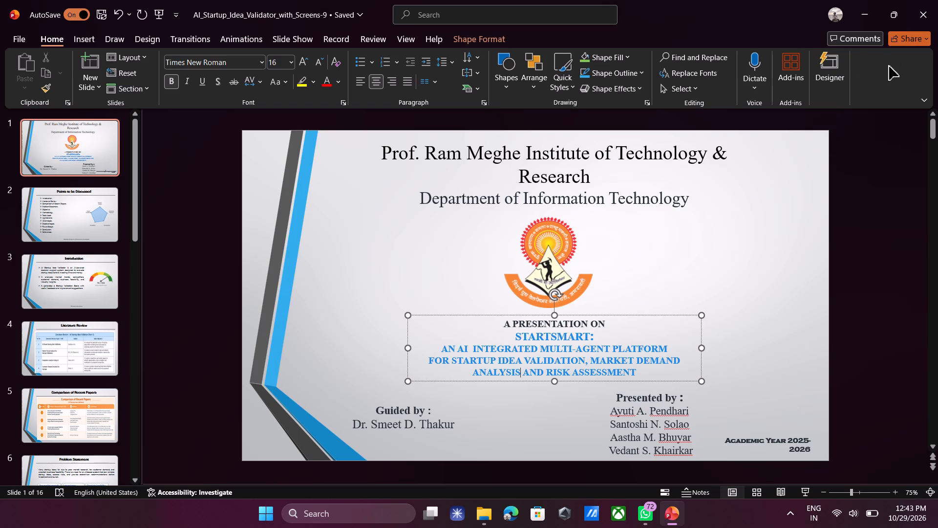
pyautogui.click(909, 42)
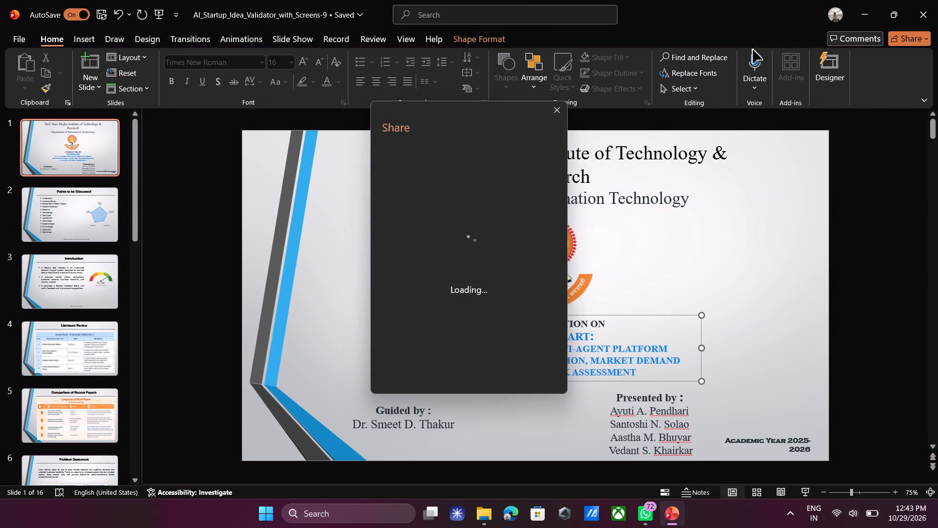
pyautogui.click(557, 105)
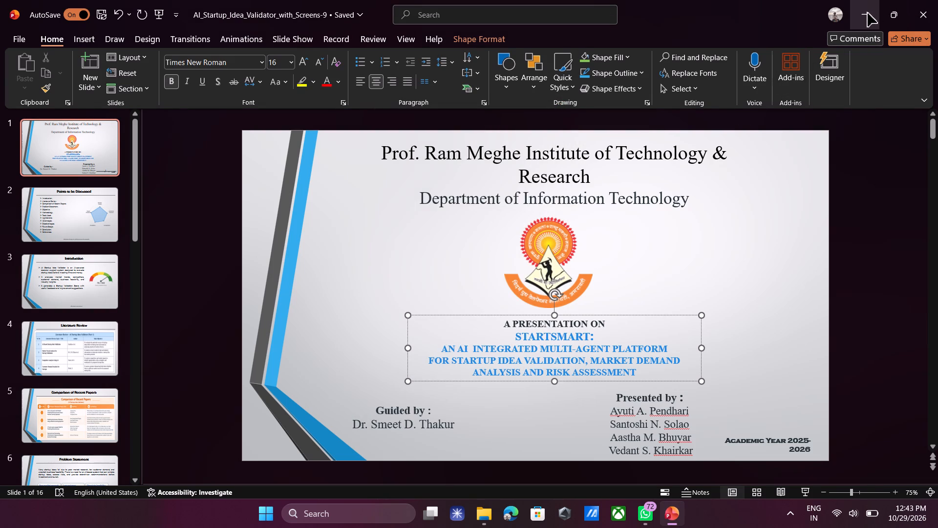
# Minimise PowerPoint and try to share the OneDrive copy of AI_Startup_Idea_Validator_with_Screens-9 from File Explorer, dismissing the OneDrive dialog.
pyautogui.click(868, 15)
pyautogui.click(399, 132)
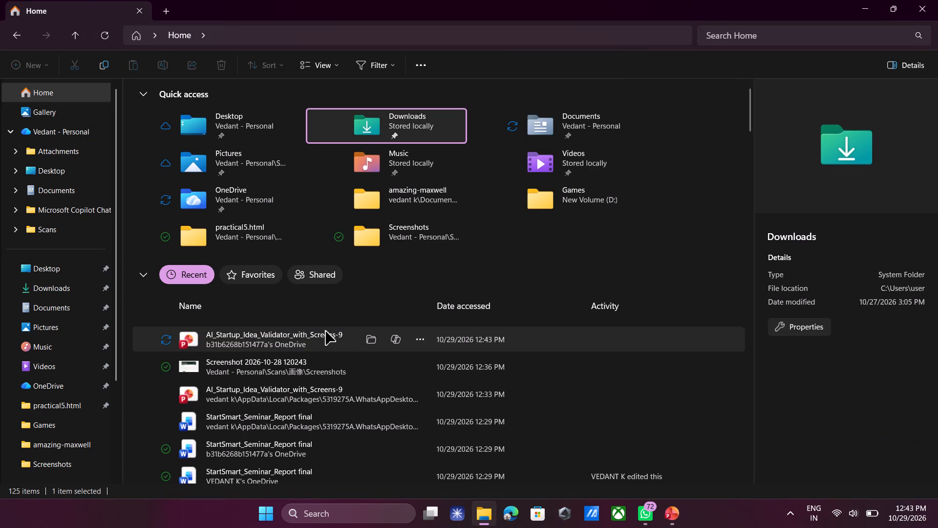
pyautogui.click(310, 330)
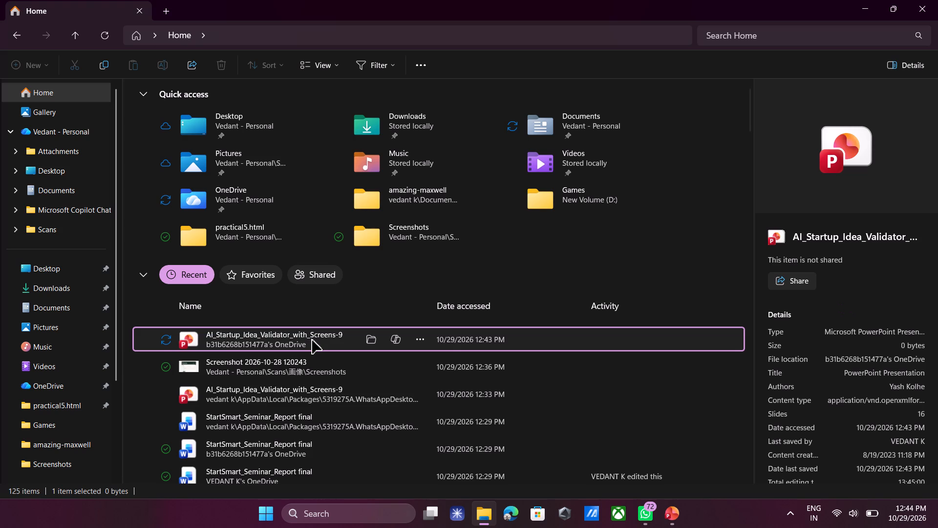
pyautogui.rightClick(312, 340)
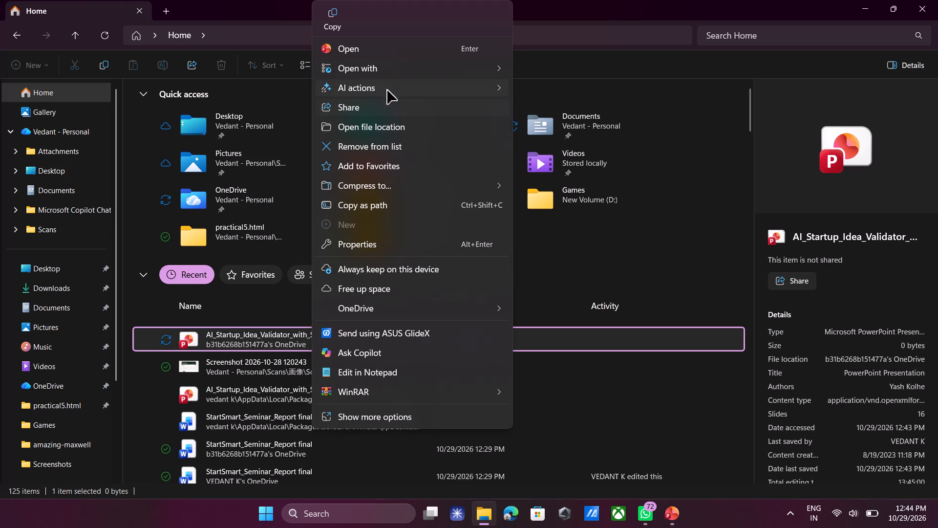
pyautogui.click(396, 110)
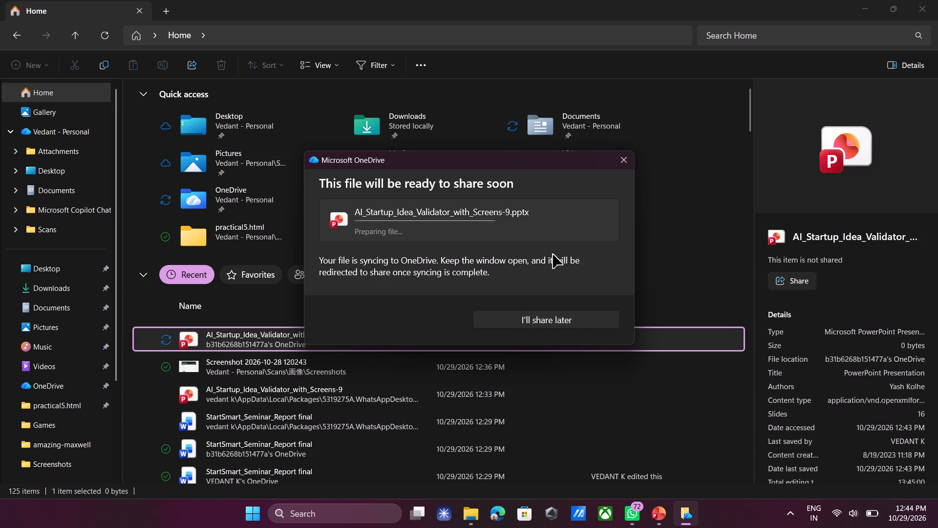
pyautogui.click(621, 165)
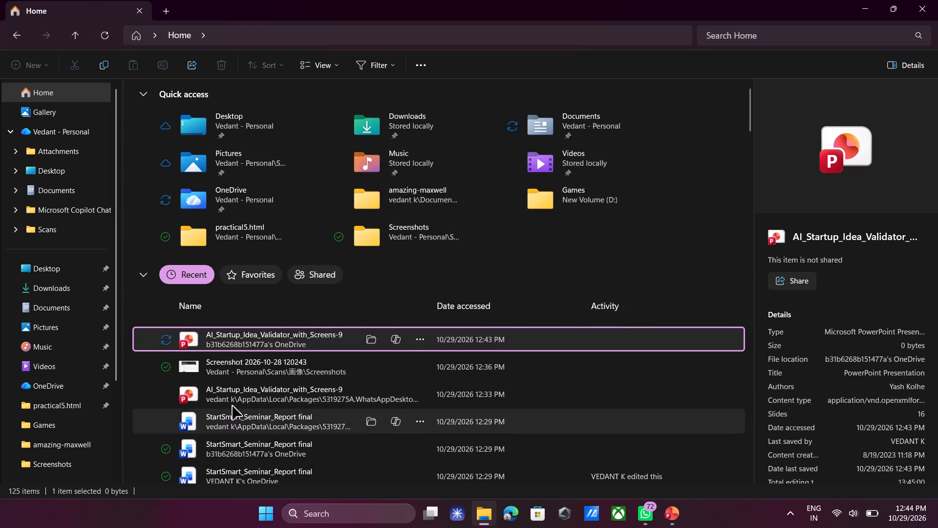
# Close the PowerPoint window of AI_Startup_Idea_Validator_with_Screens-9 while staying in File Explorer.
pyautogui.click(252, 387)
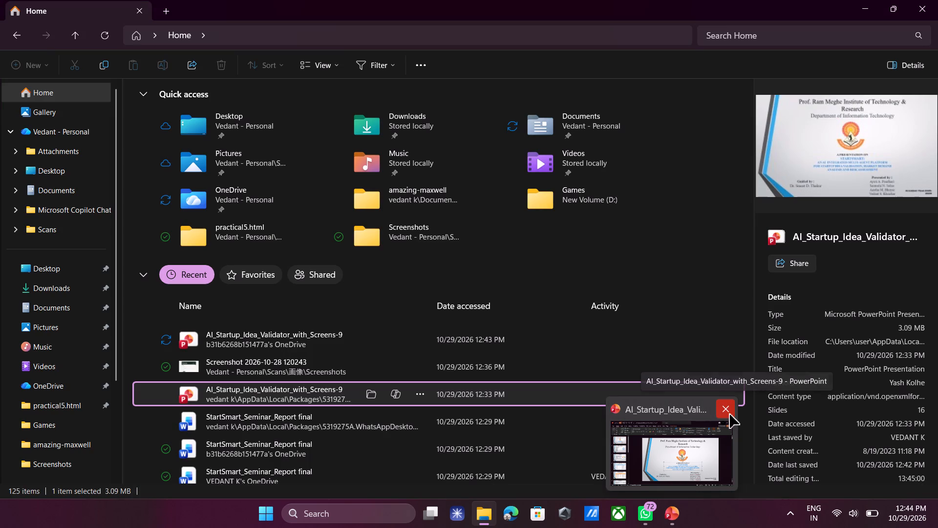
pyautogui.click(728, 413)
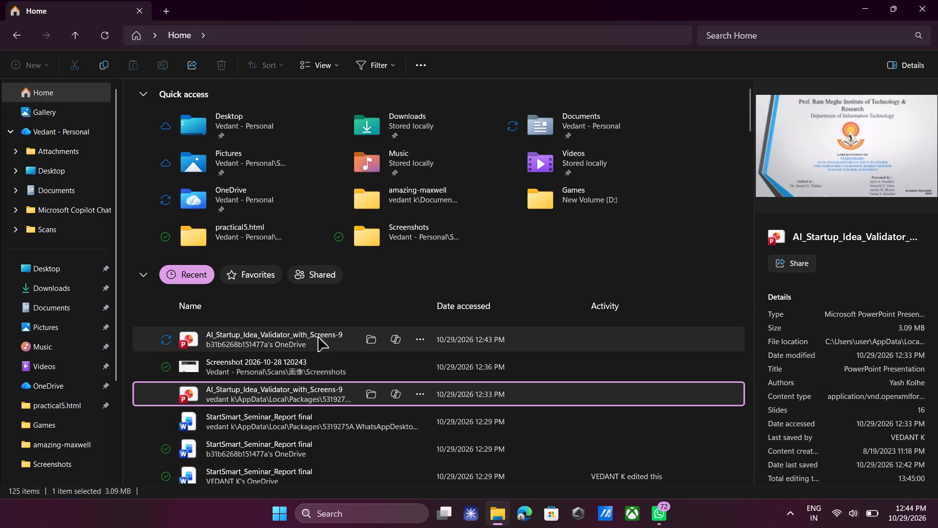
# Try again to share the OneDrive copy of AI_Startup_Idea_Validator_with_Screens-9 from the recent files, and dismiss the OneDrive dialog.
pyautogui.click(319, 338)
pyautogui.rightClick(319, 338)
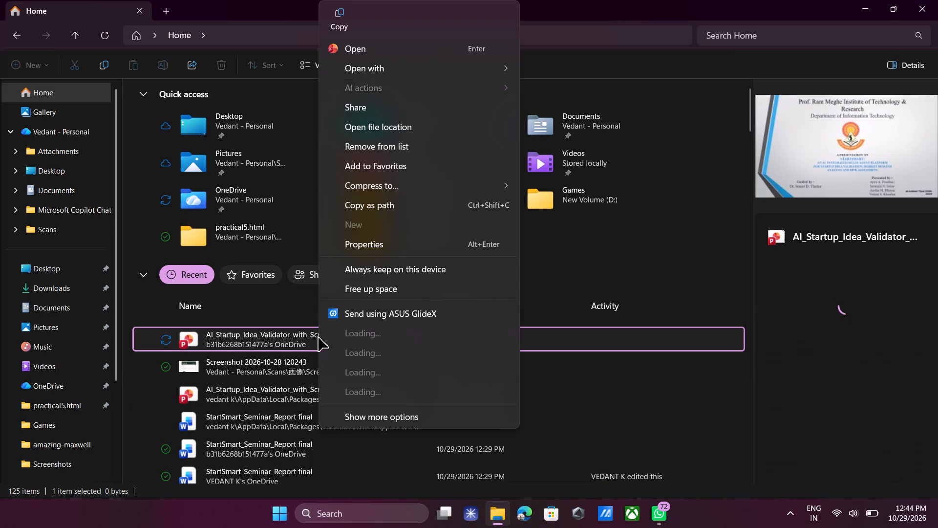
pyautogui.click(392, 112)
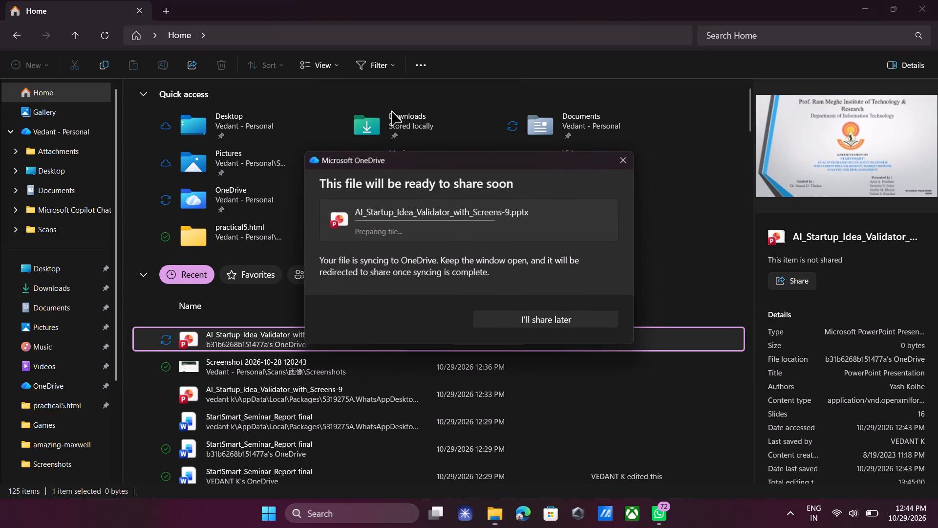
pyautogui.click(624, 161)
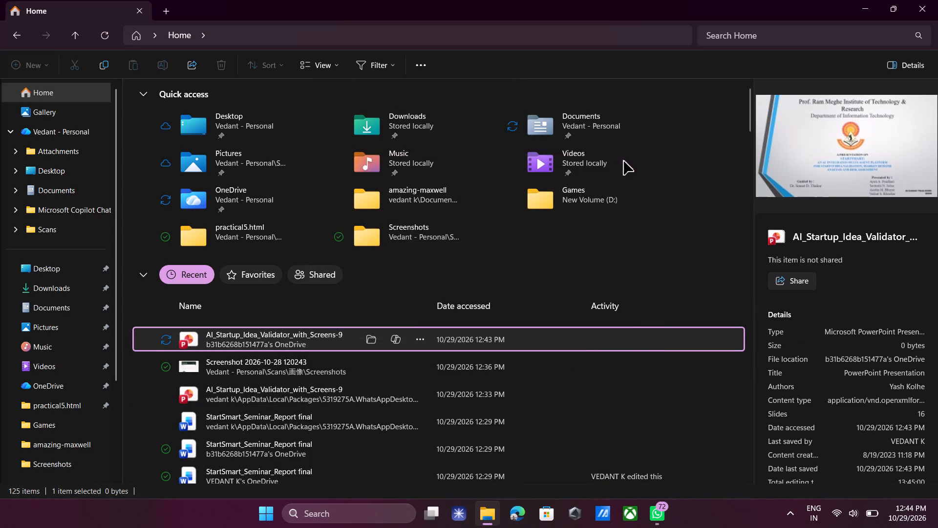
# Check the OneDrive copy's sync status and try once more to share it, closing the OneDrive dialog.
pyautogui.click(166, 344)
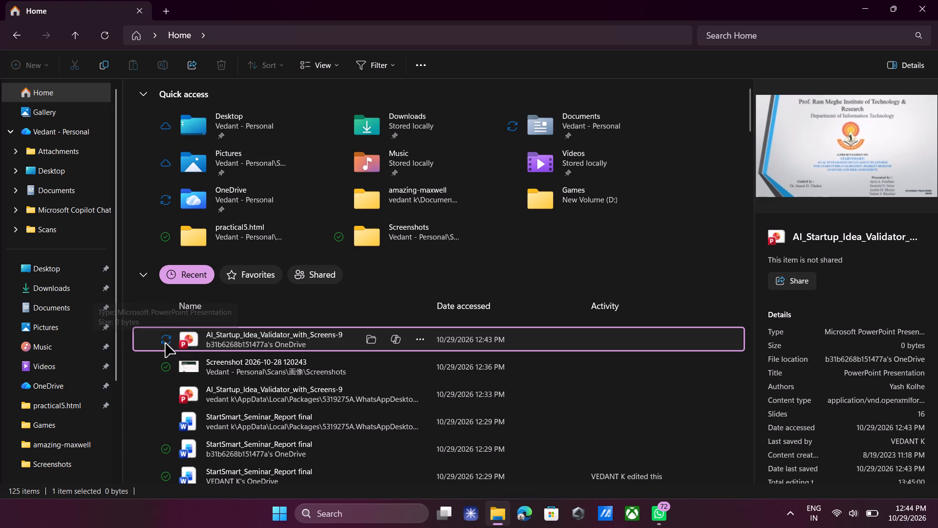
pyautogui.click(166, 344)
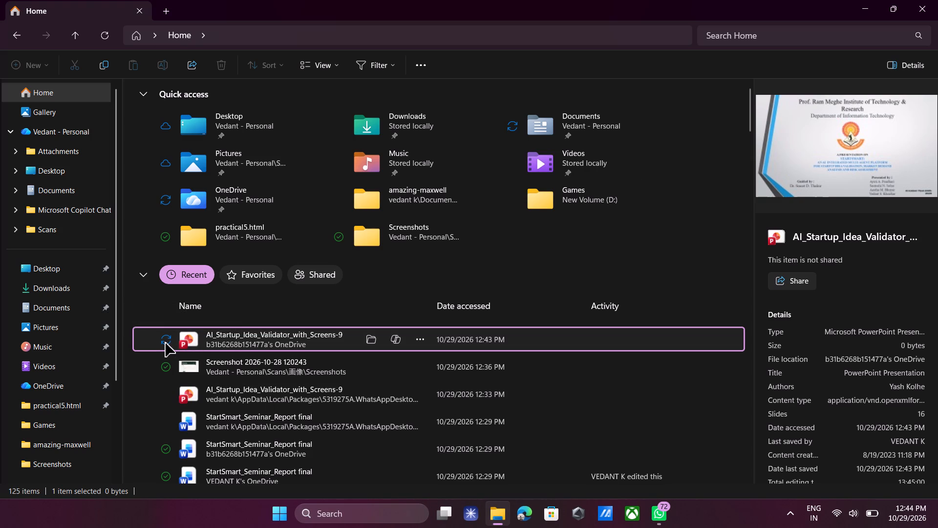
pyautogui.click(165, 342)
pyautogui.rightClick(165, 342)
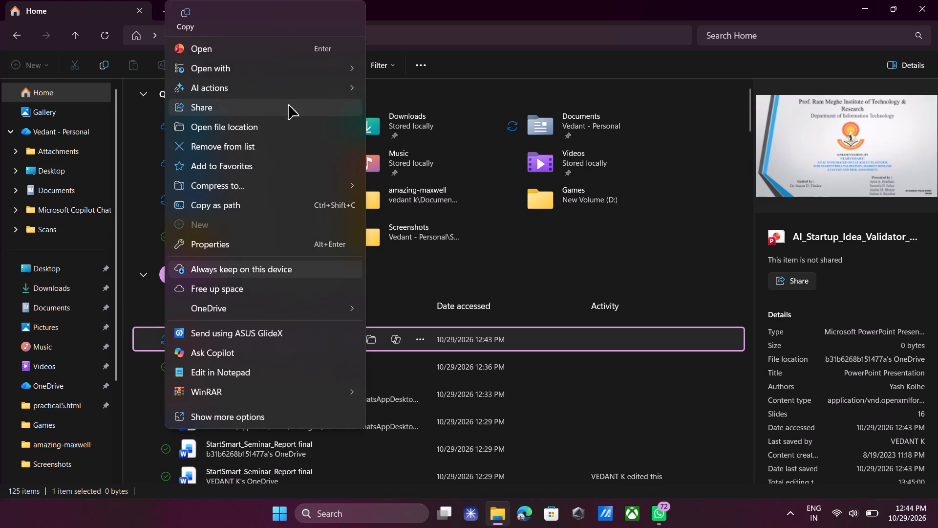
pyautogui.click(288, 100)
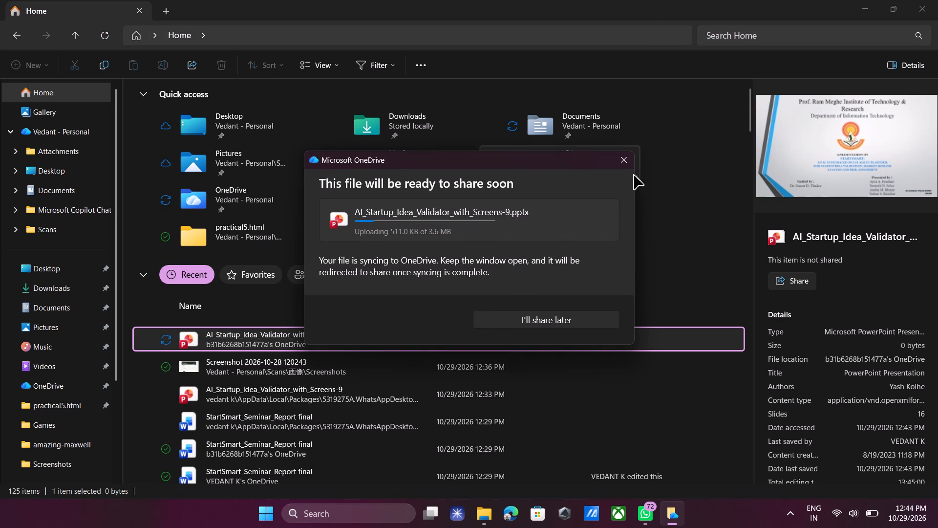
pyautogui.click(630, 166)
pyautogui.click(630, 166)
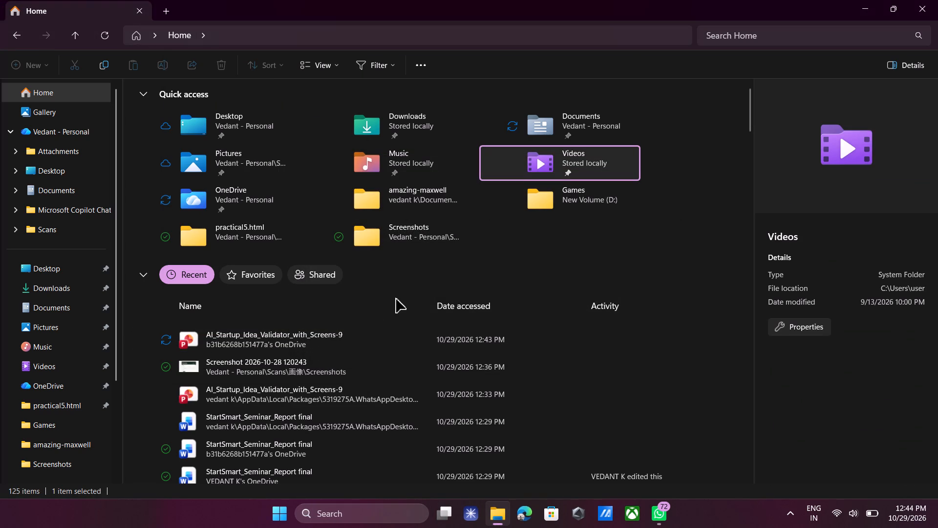
# Open the OneDrive copy of AI_Startup_Idea_Validator_with_Screens-9 in PowerPoint to view it, and close it again.
pyautogui.doubleClick(359, 351)
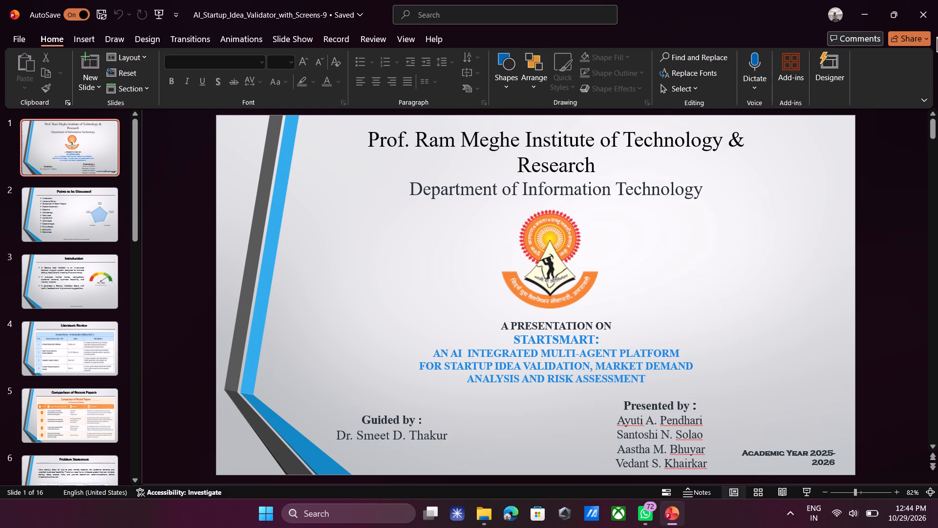
pyautogui.click(932, 0)
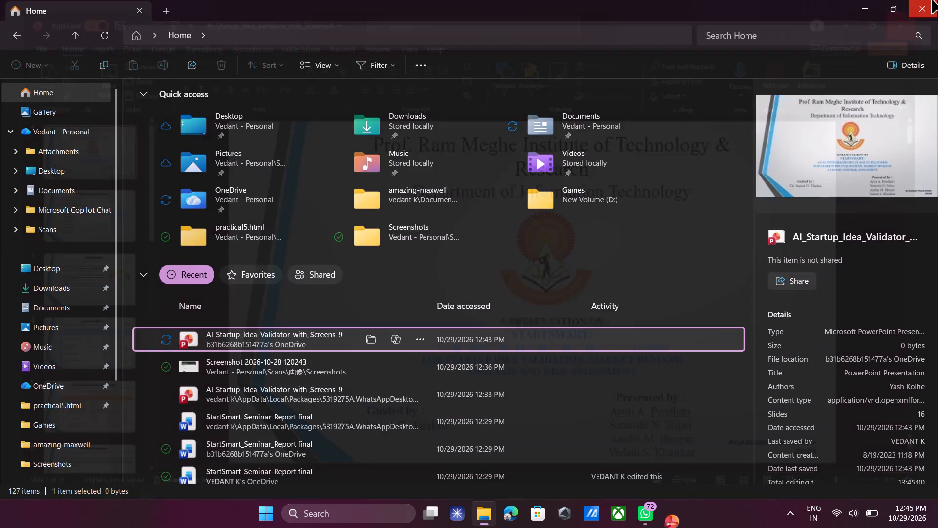
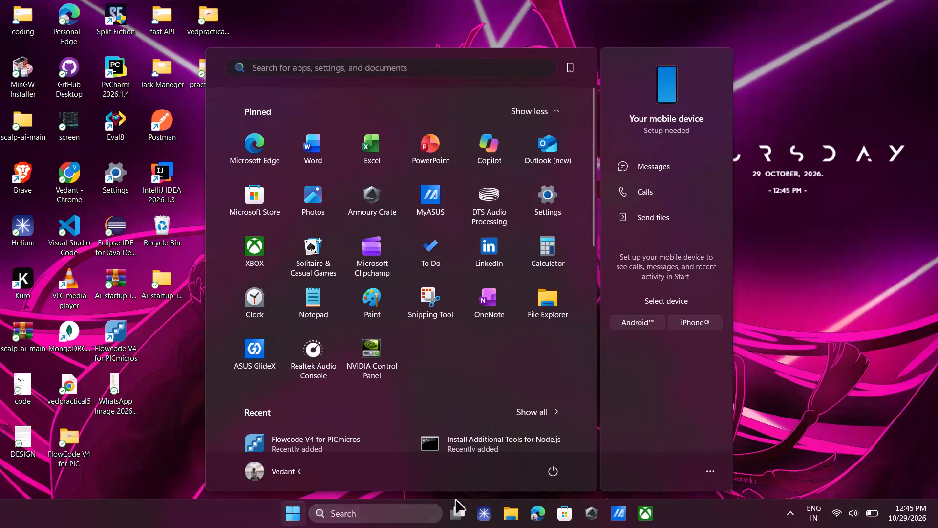
# Shut down the computer.
pyautogui.click(553, 477)
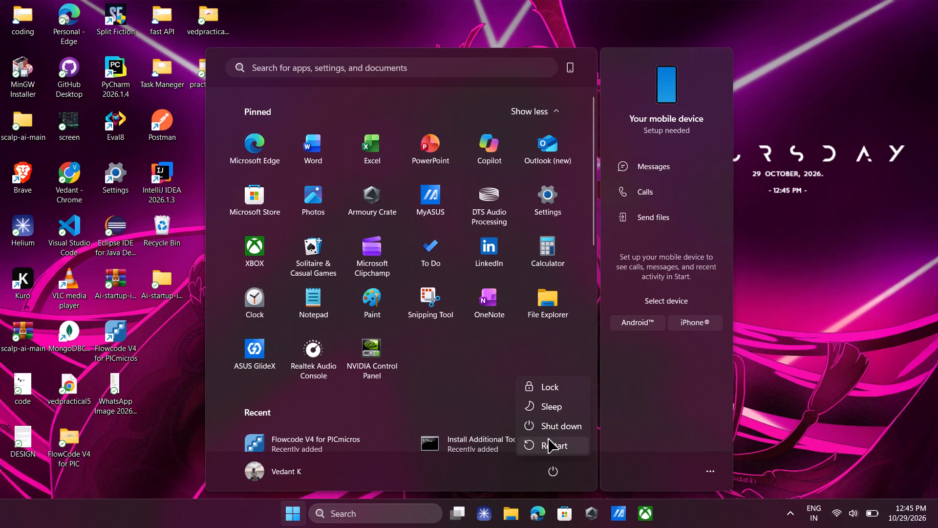
pyautogui.click(549, 430)
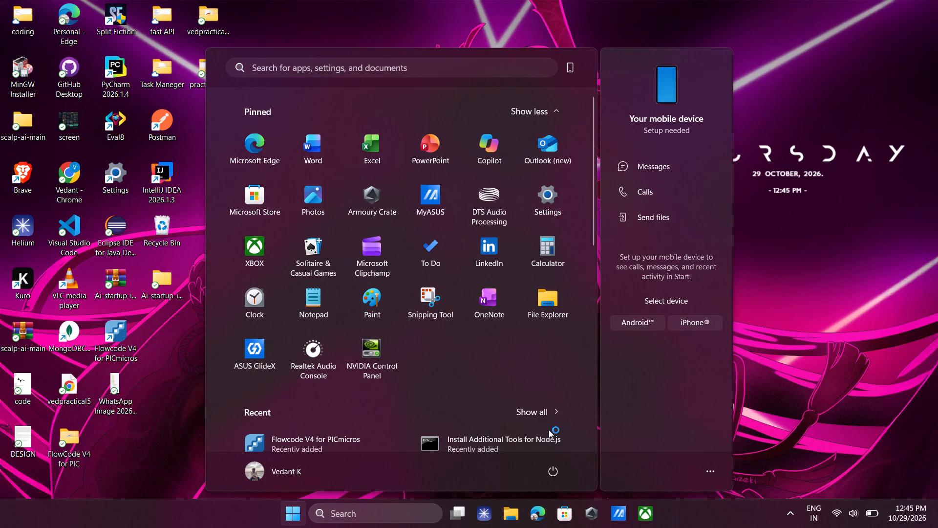